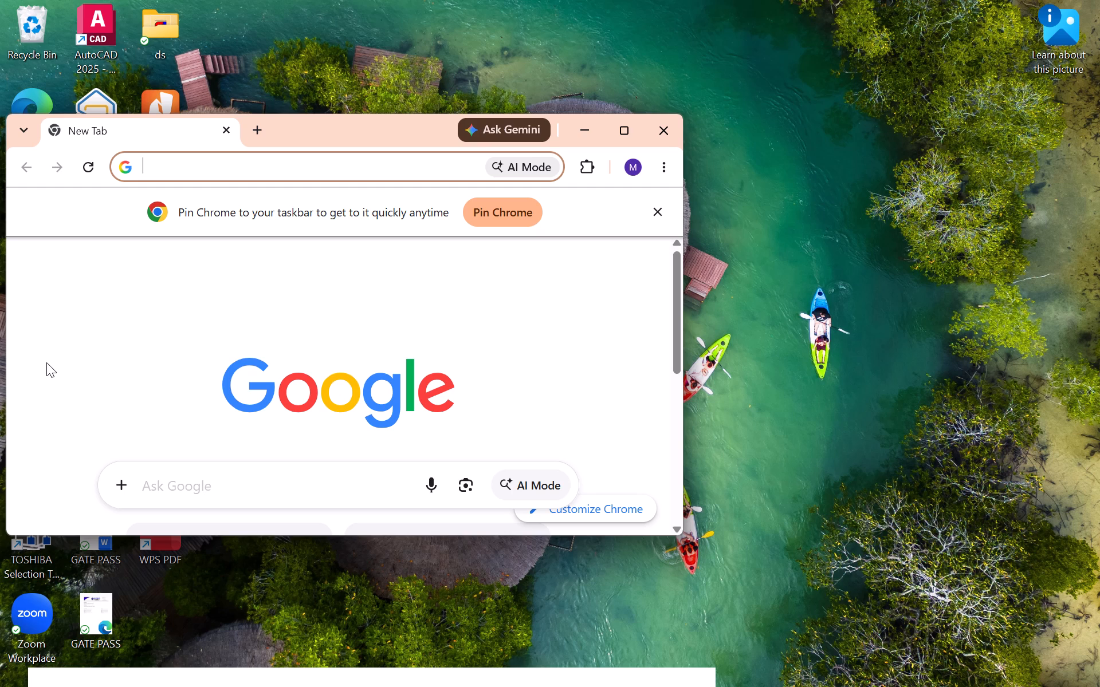
Maximize the browser window and open Google Drive.
click(628, 131)
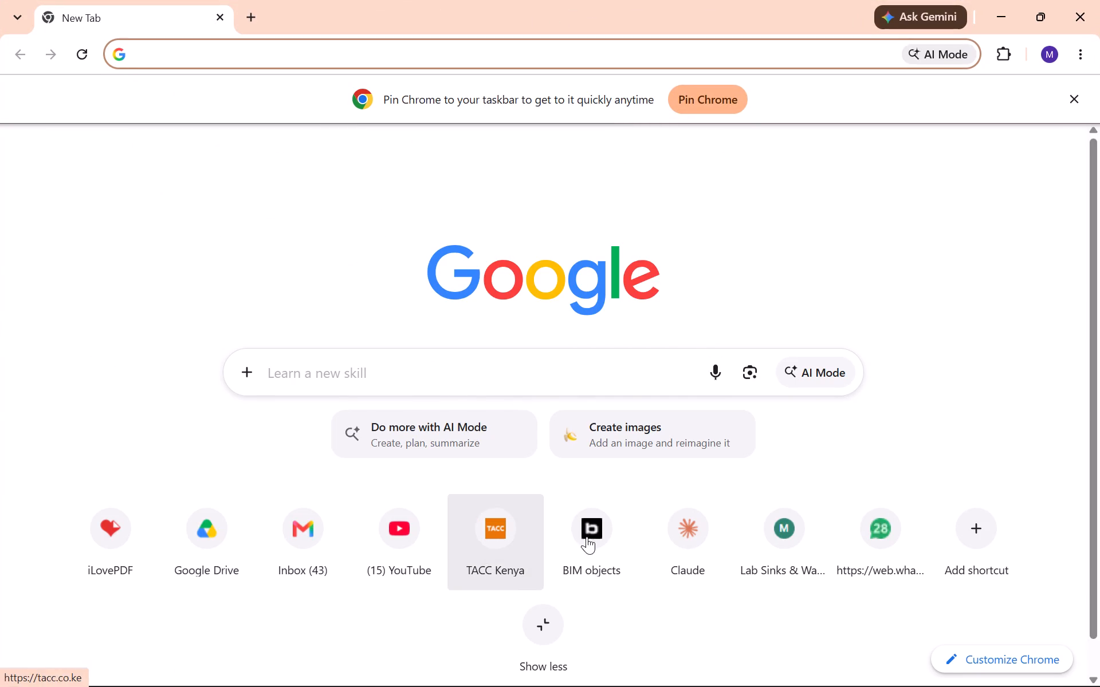
click(203, 532)
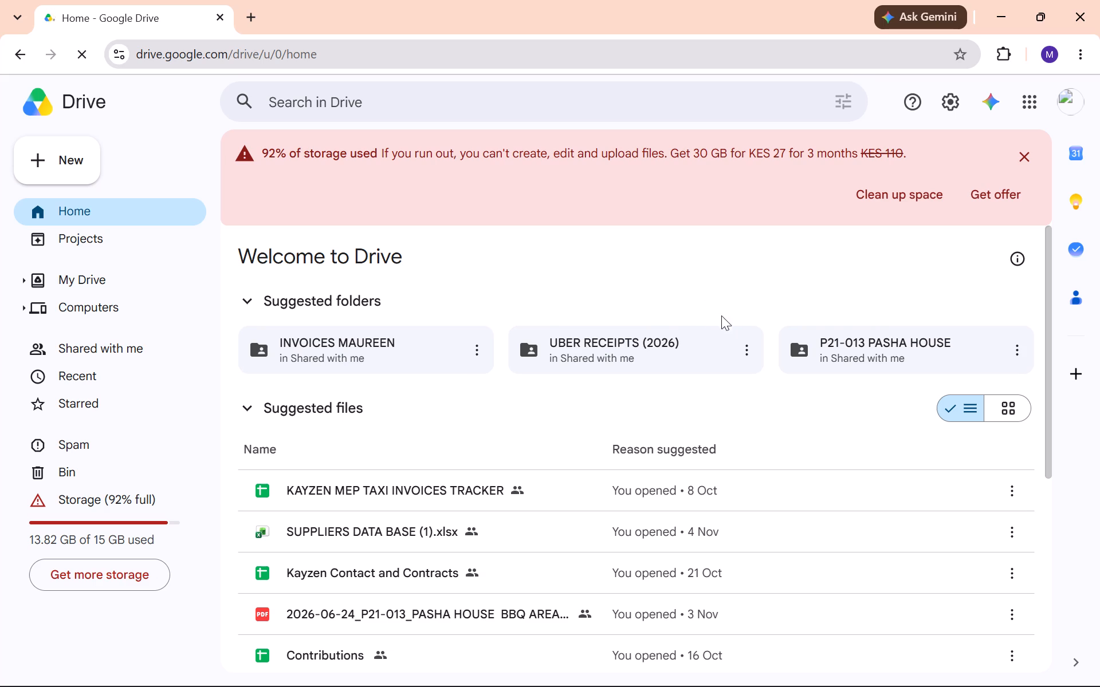
Open the UBER RECEIPTS (2026) folder and the KAYZEN MEP TAXI INVOICES TRACKER spreadsheet in Drive.
double_click(631, 332)
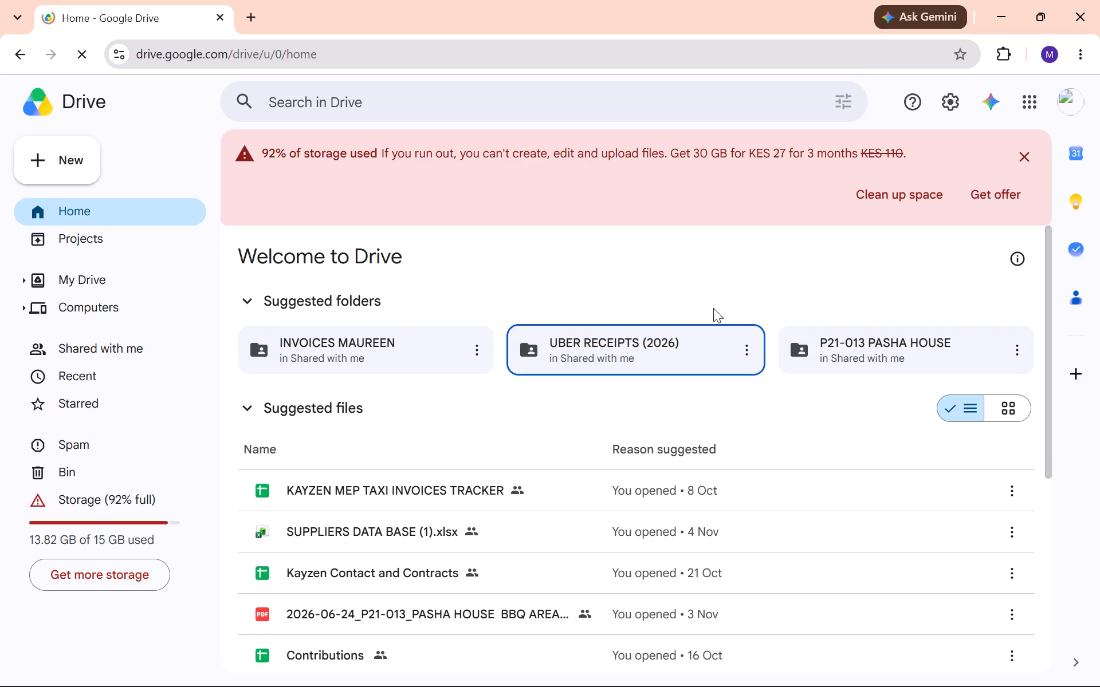
click(709, 270)
scroll(509, 348, down, 1)
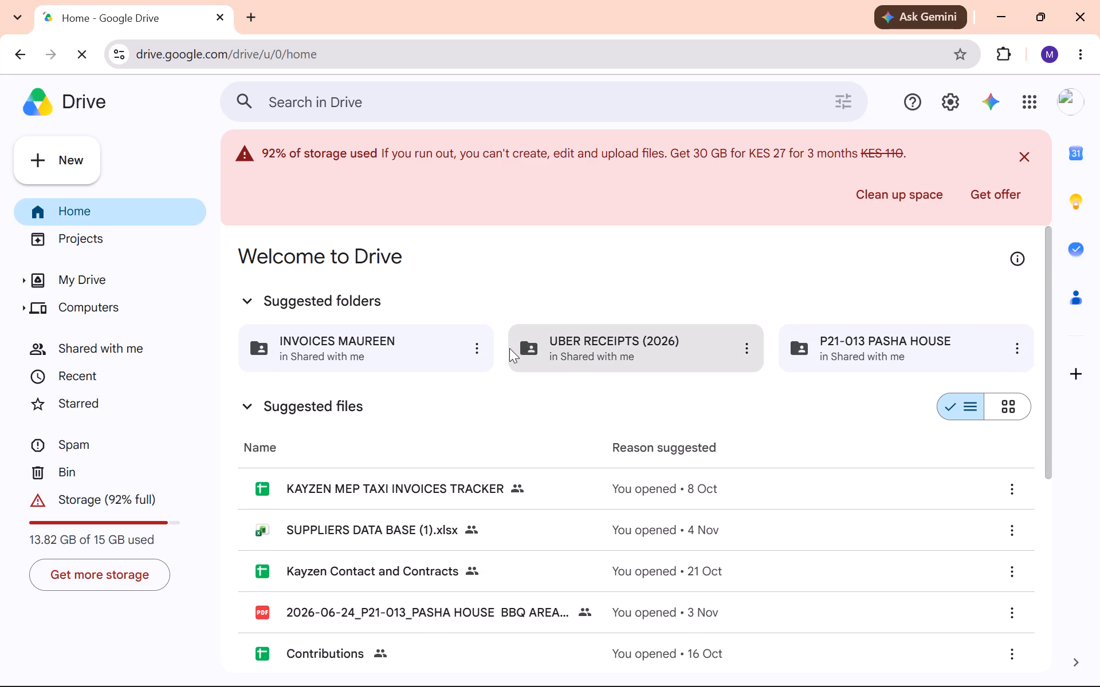
double_click(408, 409)
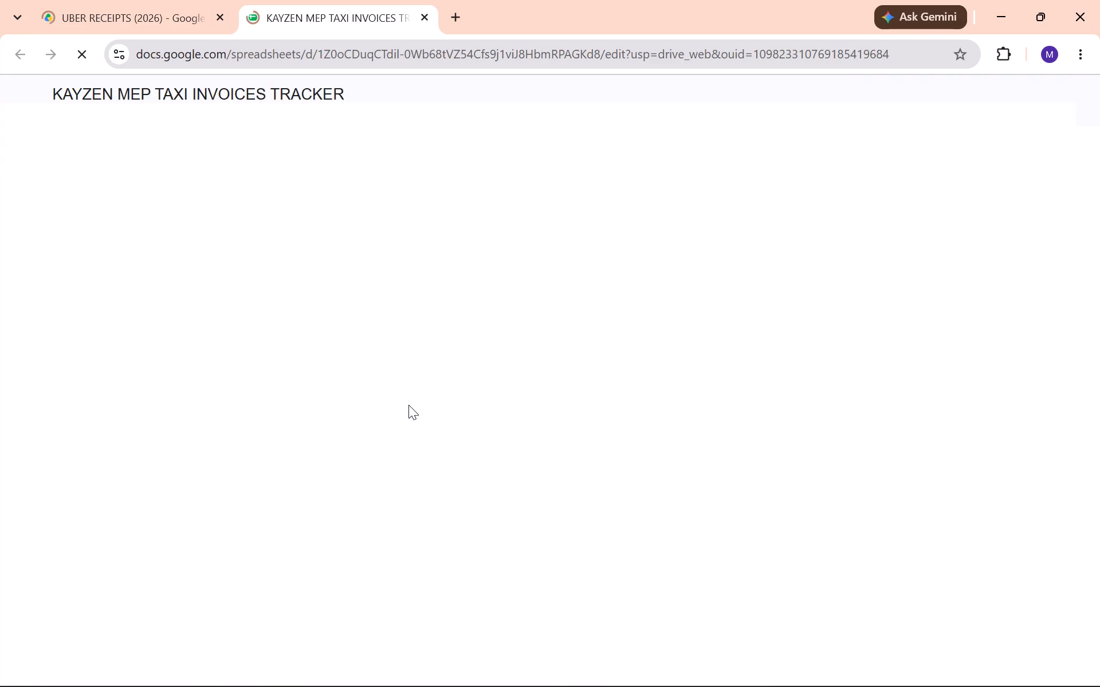
Bring up the September 2026 sheet of the taxi invoices tracker.
scroll(434, 372, down, 4)
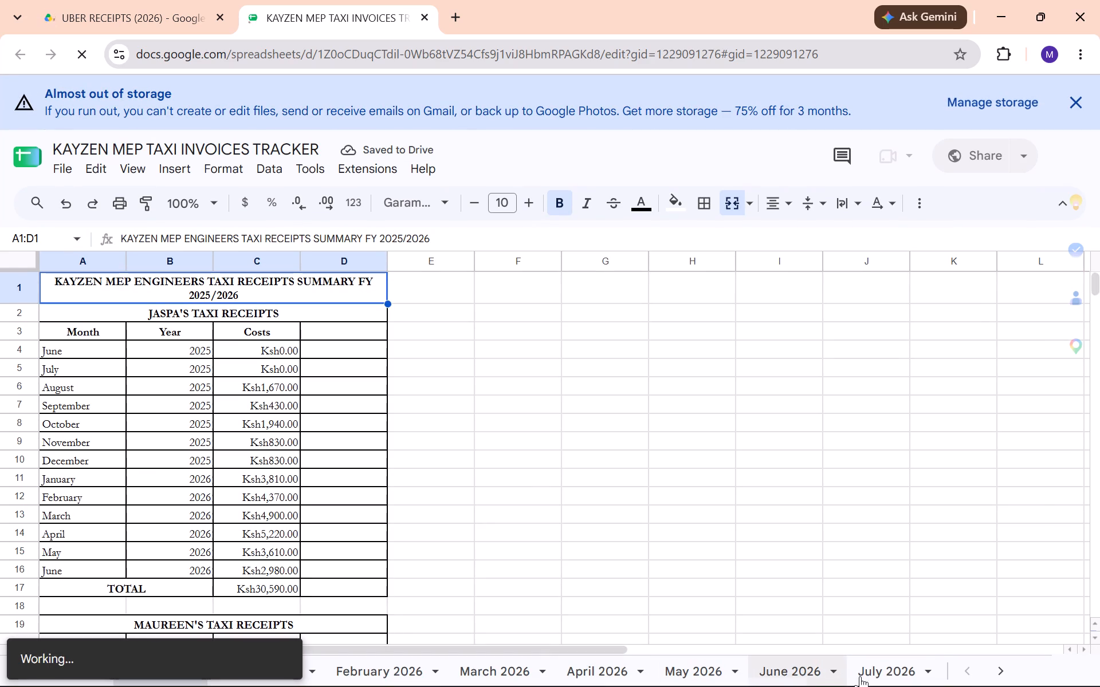
click(895, 666)
double_click(998, 672)
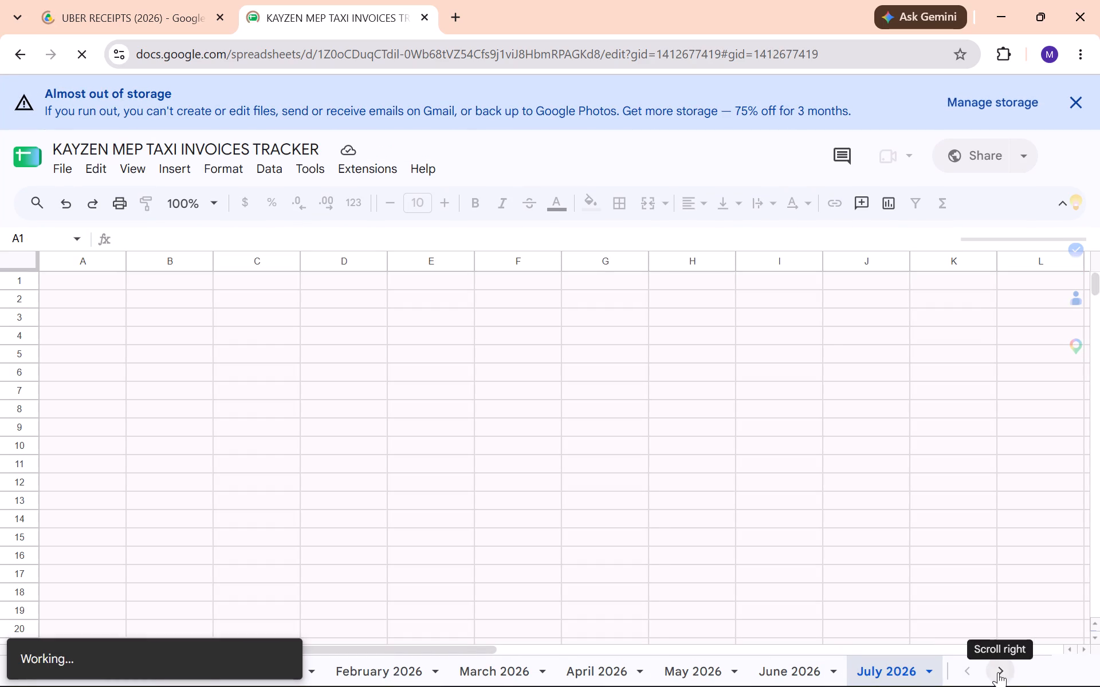
click(528, 673)
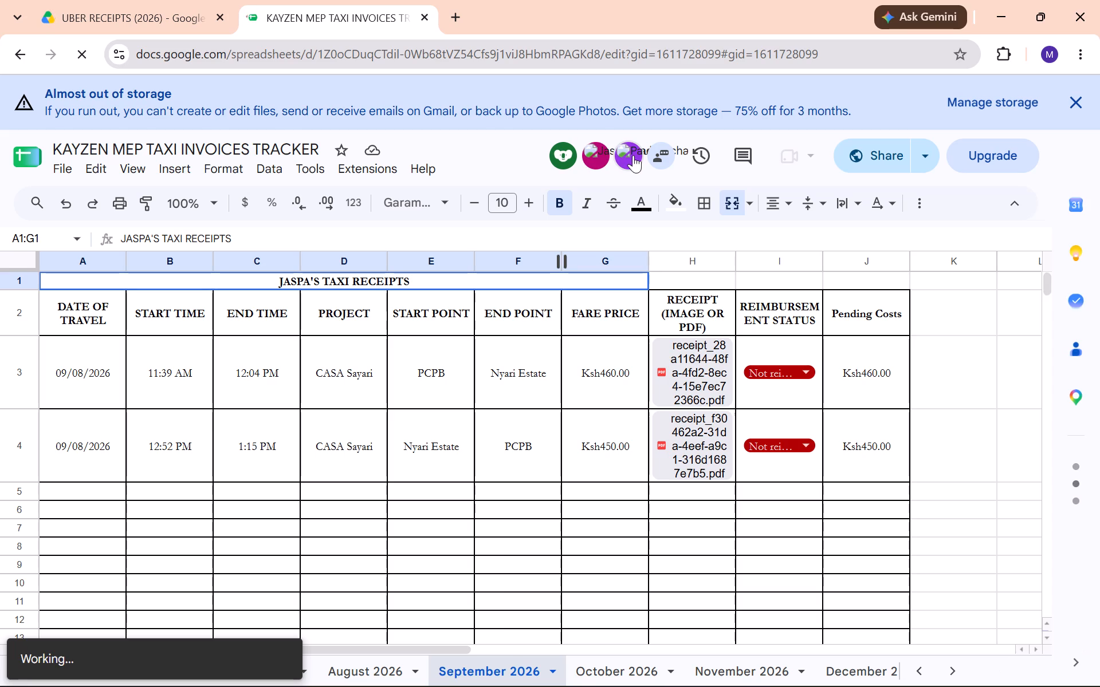
Jump to another collaborator's current location in the spreadsheet.
click(653, 465)
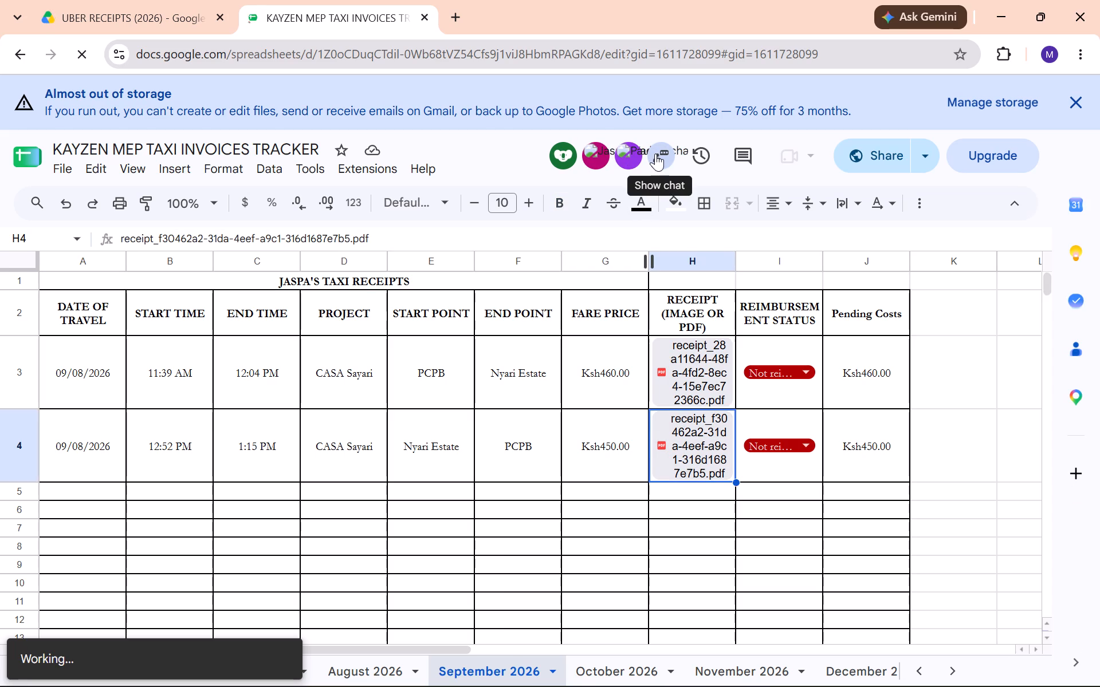
click(632, 151)
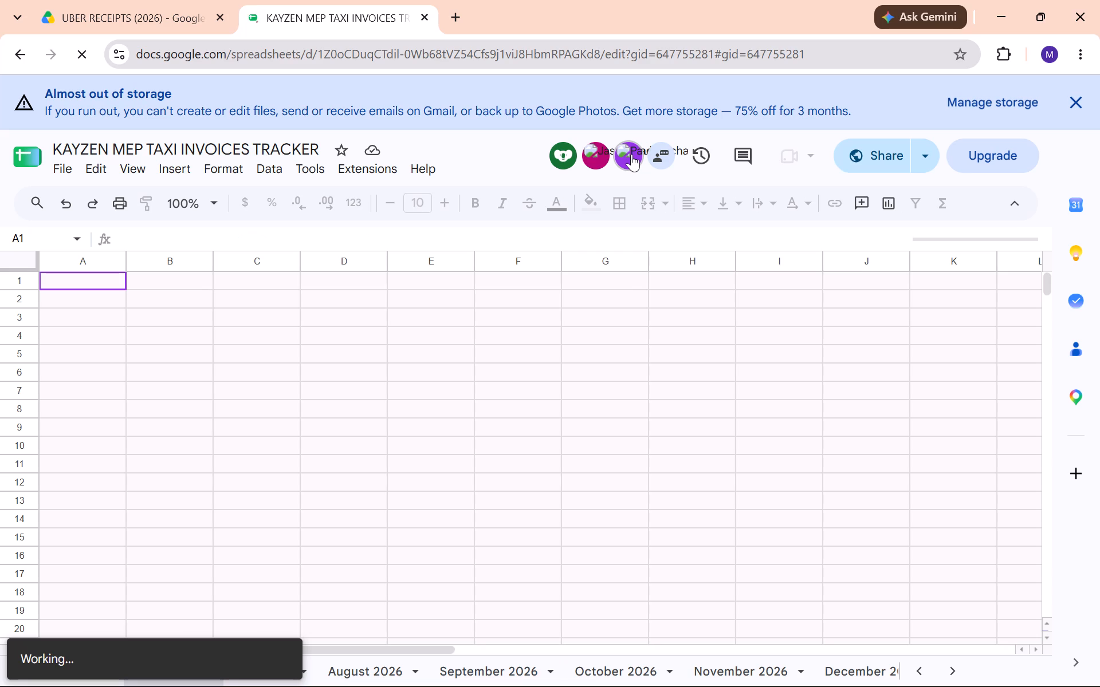
scroll(647, 500, up, 6)
Switch to the October 2026 sheet and look through its rows.
click(597, 666)
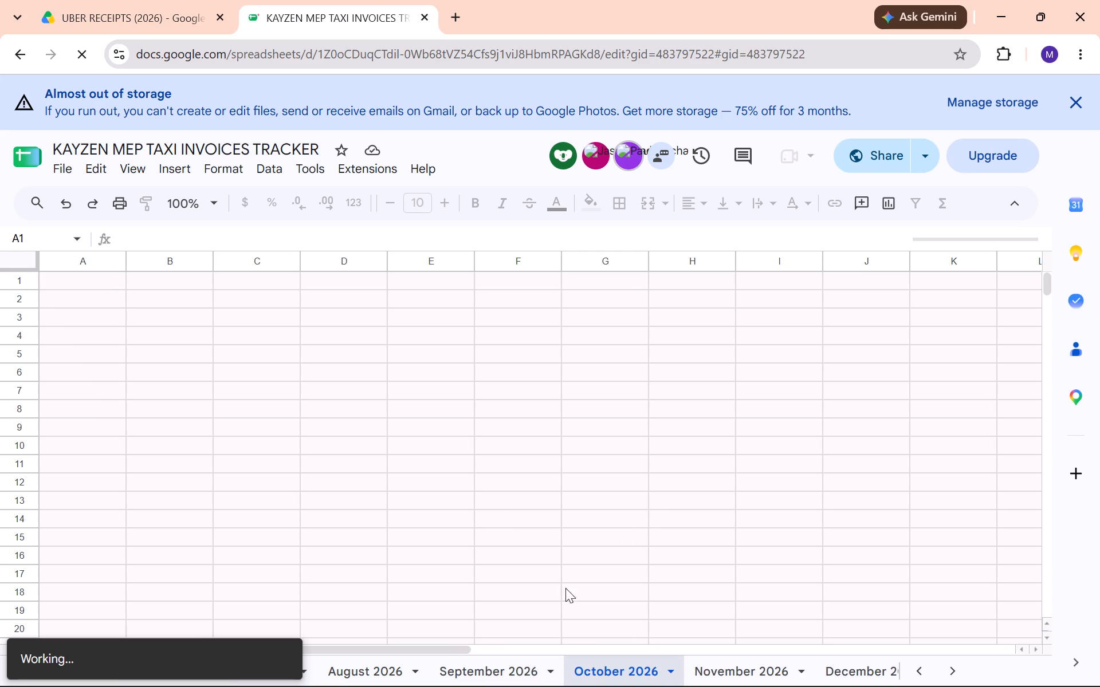
scroll(497, 449, up, 9)
scroll(483, 448, down, 1)
scroll(483, 448, up, 1)
scroll(483, 448, down, 9)
scroll(483, 448, up, 2)
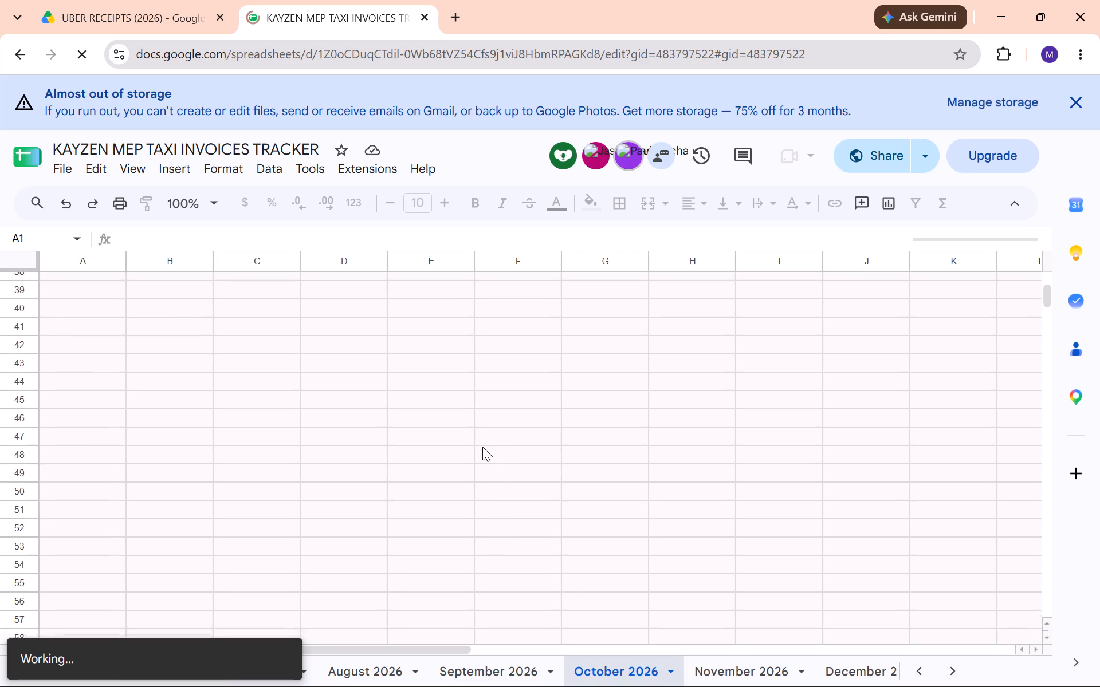
scroll(482, 447, up, 7)
scroll(482, 444, down, 1)
scroll(482, 444, up, 15)
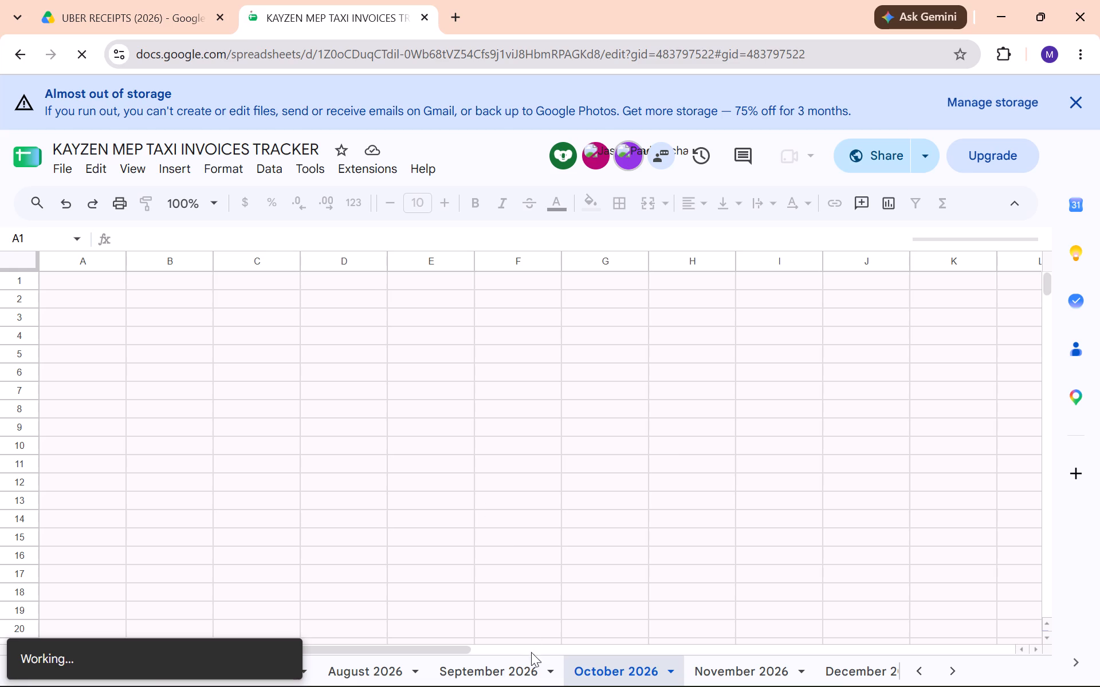
Review the individual taxi receipt tables on the September 2026 sheet and return to its first table.
click(522, 664)
scroll(537, 483, down, 3)
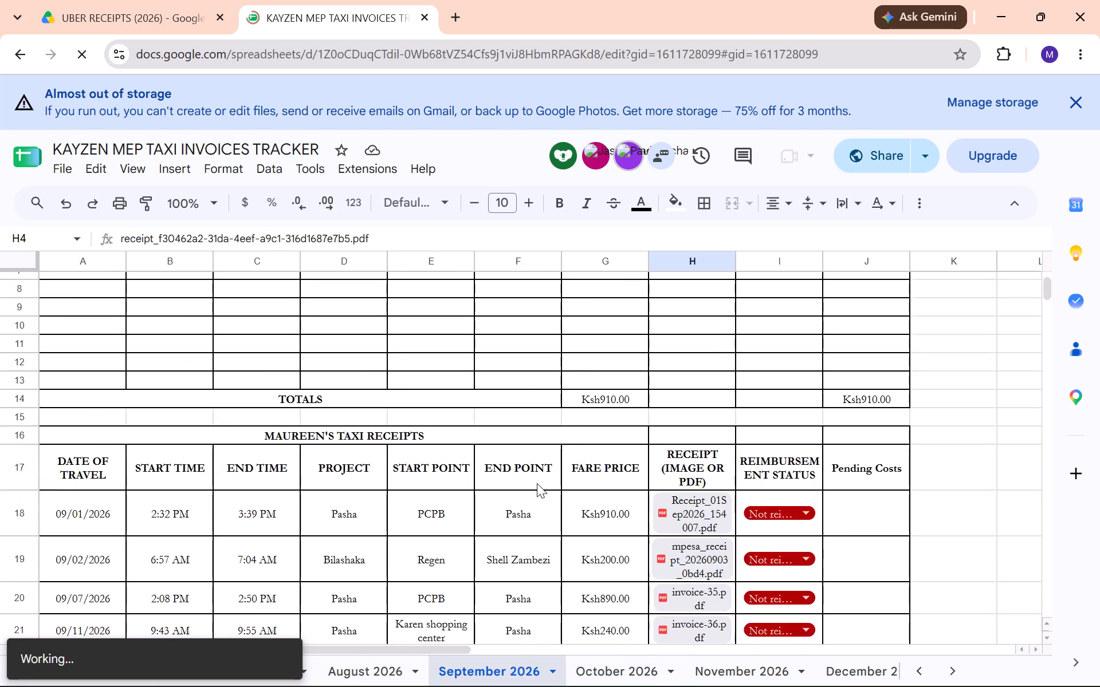
scroll(537, 483, down, 8)
click(587, 660)
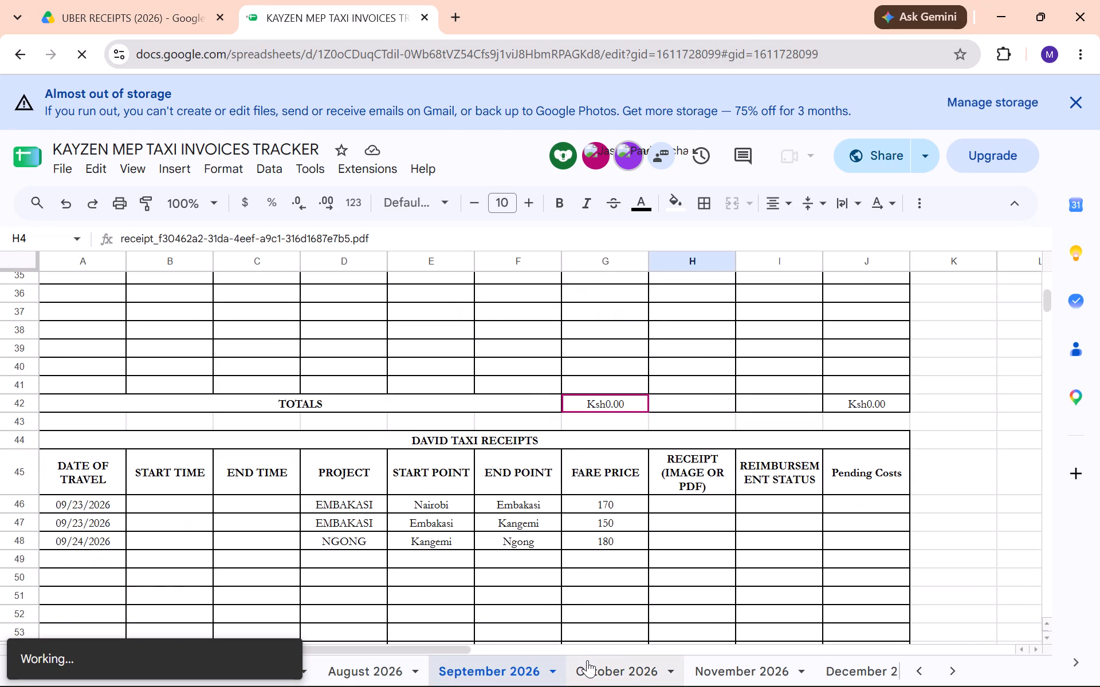
scroll(382, 498, up, 10)
click(530, 684)
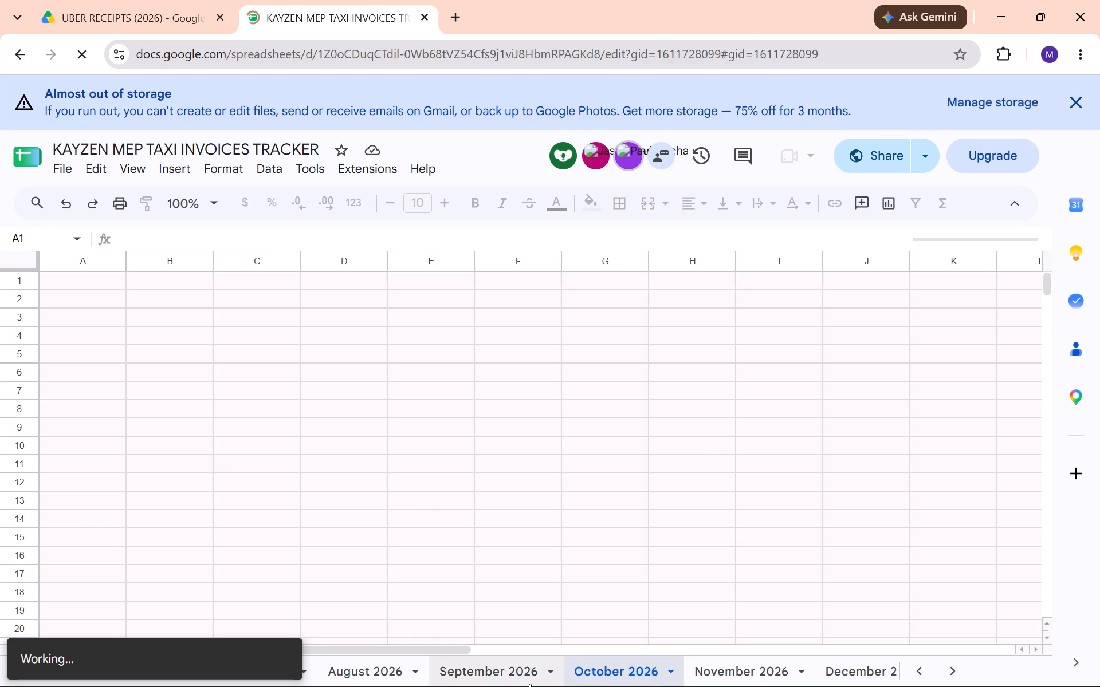
scroll(410, 444, up, 9)
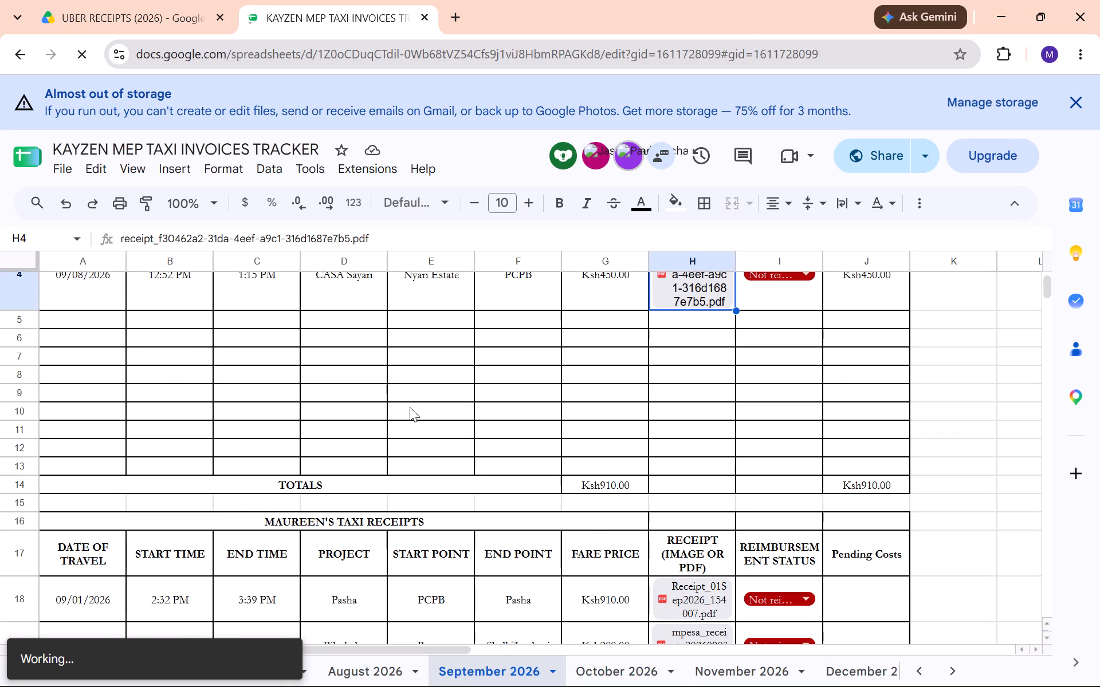
scroll(416, 407, up, 2)
scroll(416, 407, down, 1)
scroll(416, 407, up, 2)
scroll(416, 407, down, 1)
scroll(416, 407, up, 12)
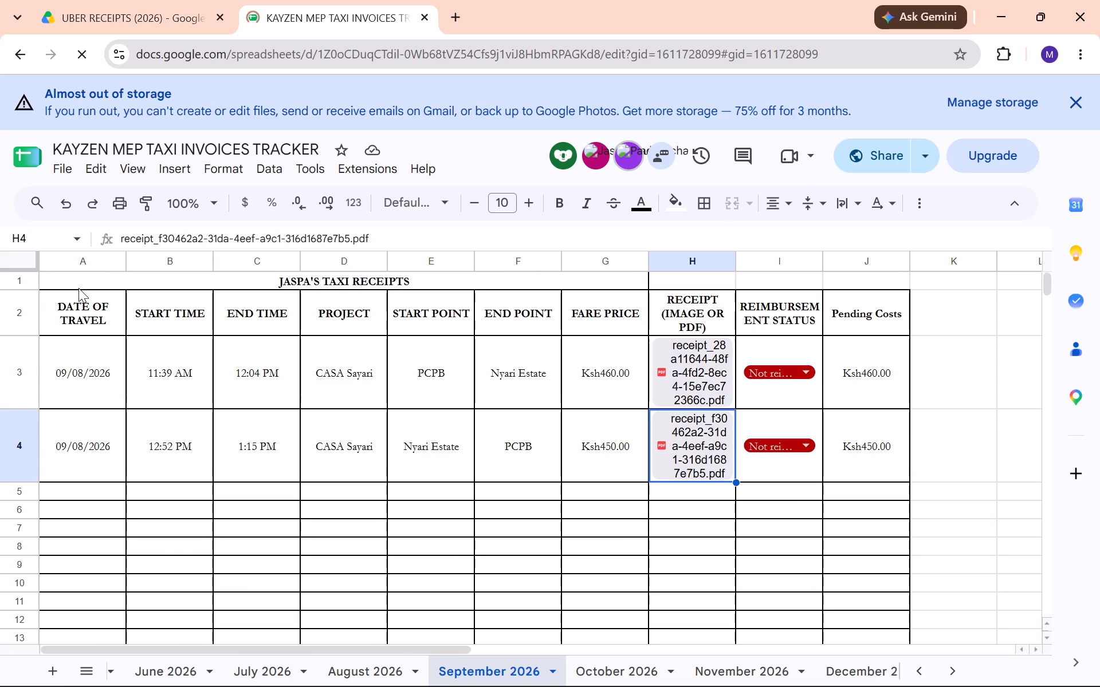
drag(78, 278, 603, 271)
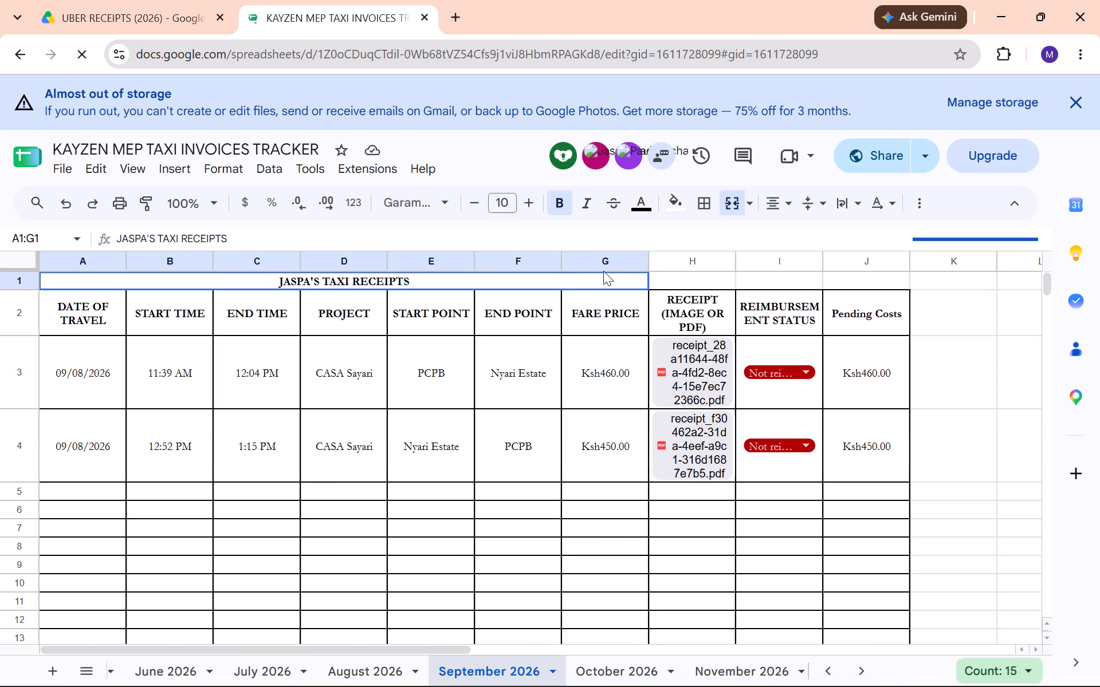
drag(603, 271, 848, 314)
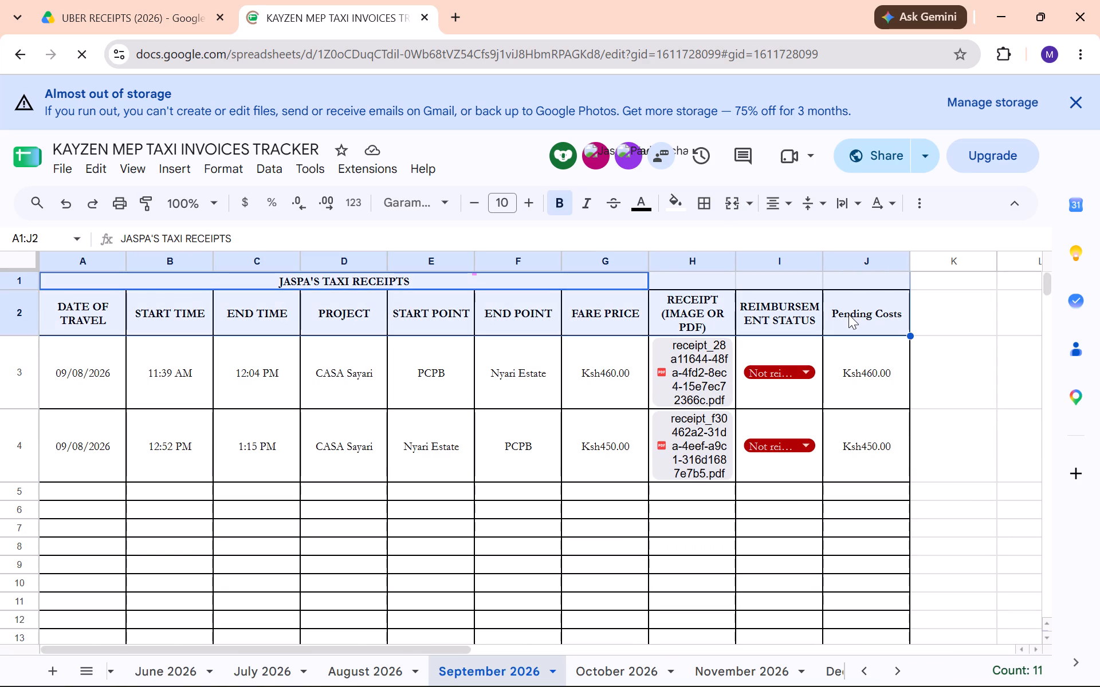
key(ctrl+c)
Examine all the taxi receipt tables and their headings on the October 2026 sheet.
click(629, 674)
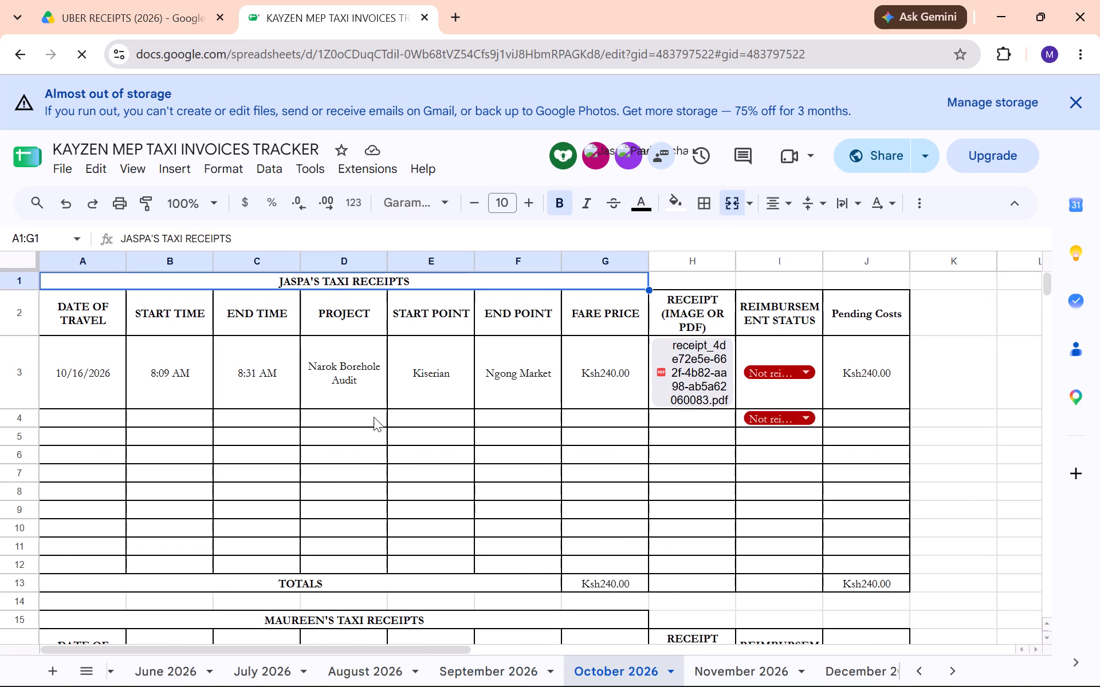
key(Escape)
scroll(515, 368, down, 4)
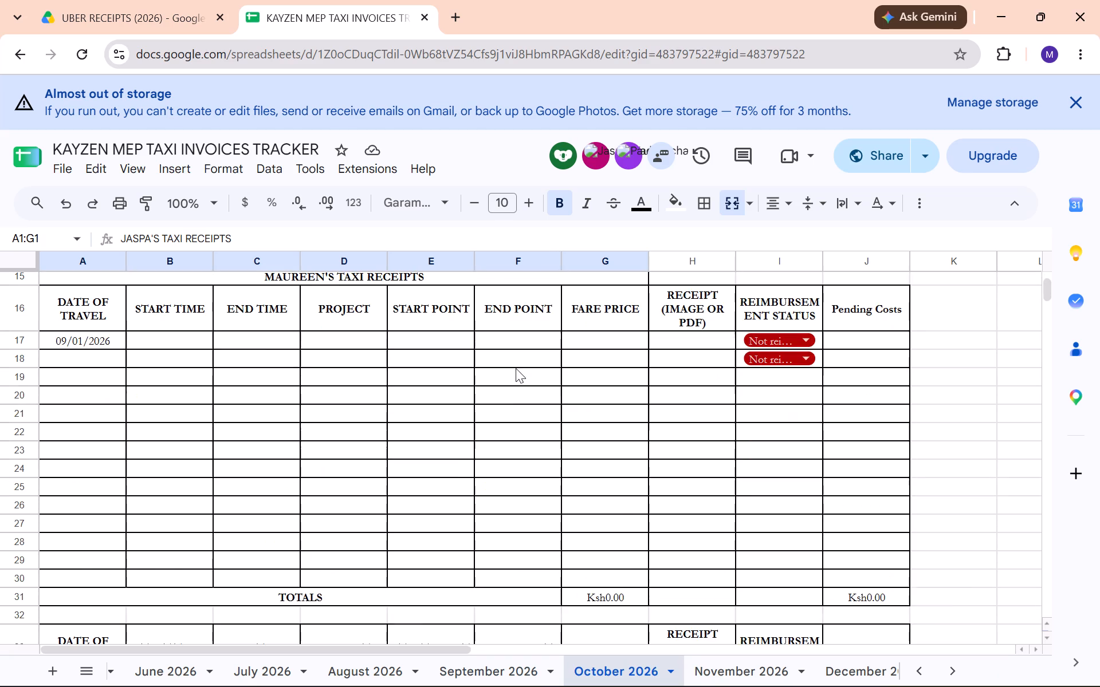
scroll(516, 374, down, 1)
scroll(555, 425, up, 3)
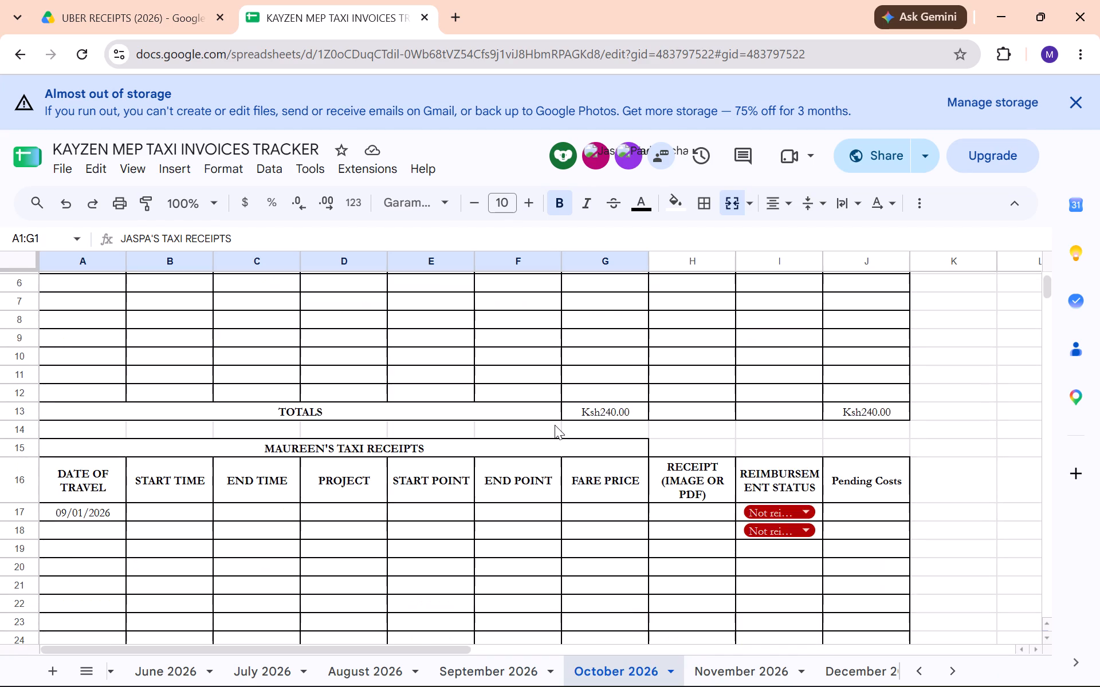
scroll(555, 425, up, 3)
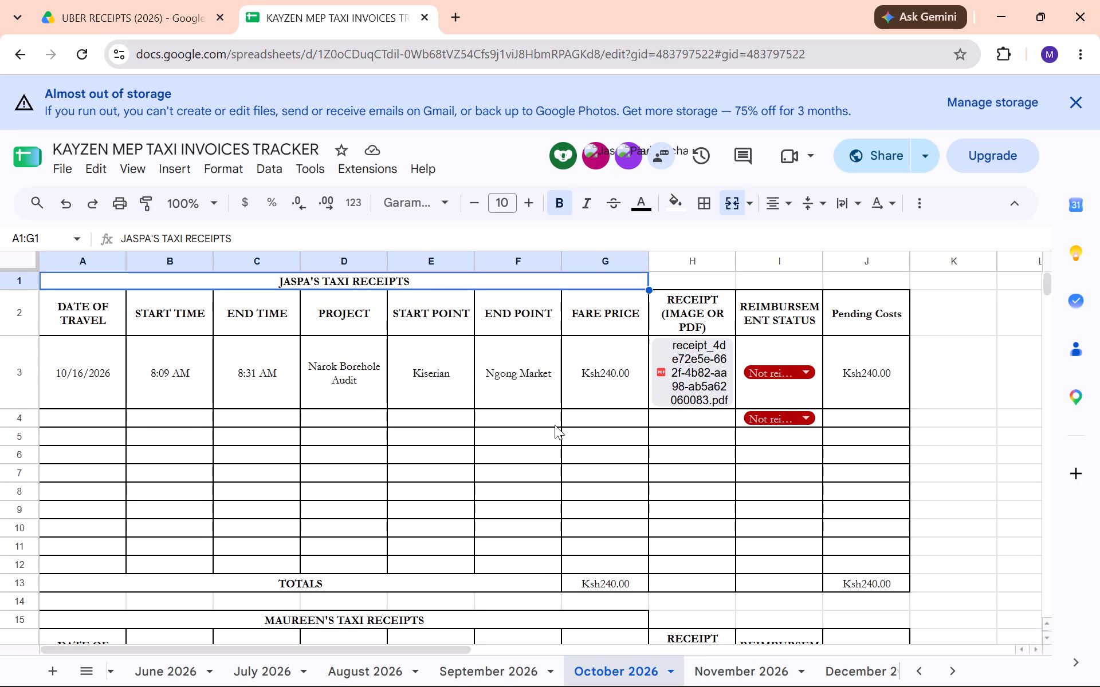
scroll(555, 425, down, 2)
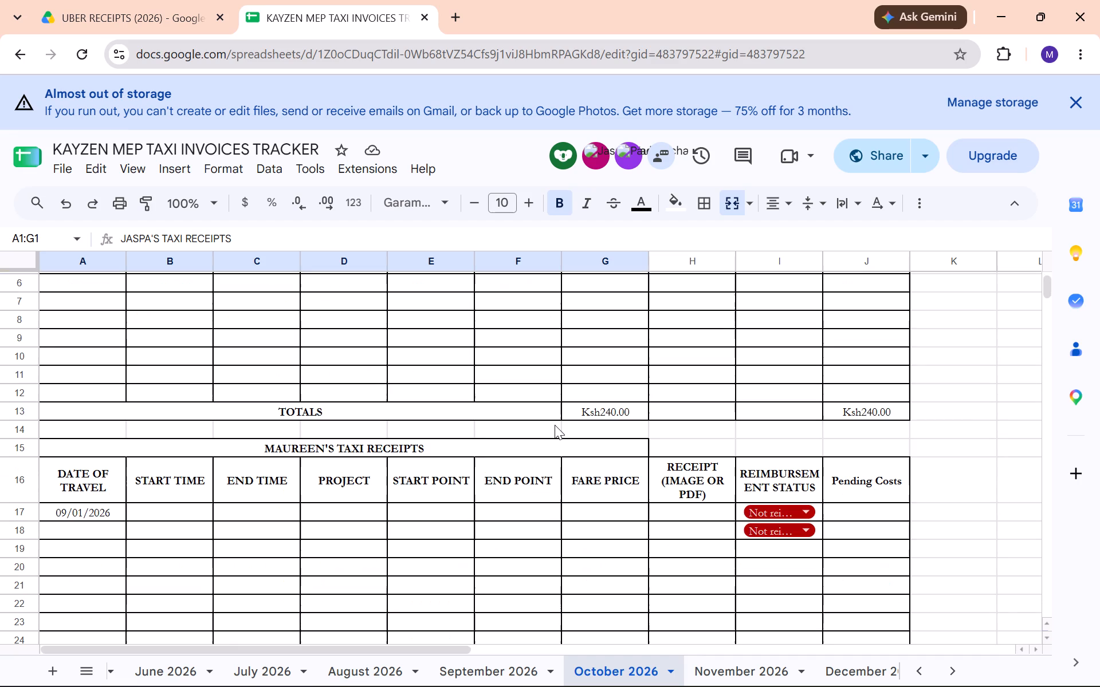
scroll(555, 425, down, 6)
scroll(555, 425, up, 1)
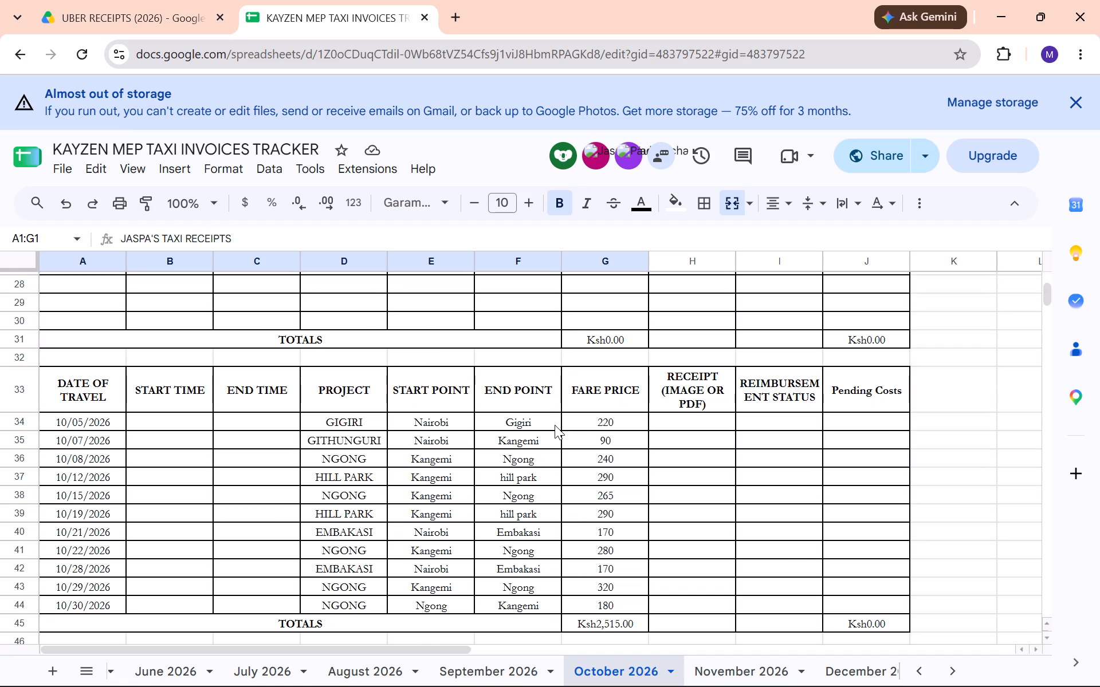
scroll(555, 423, up, 1)
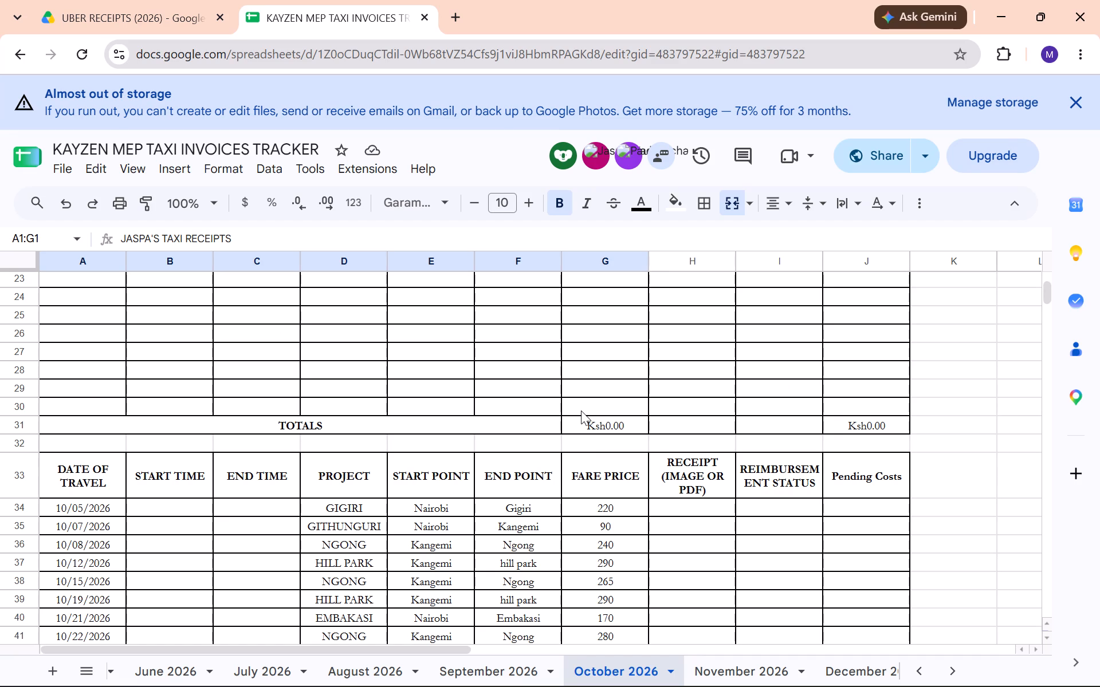
scroll(400, 415, up, 3)
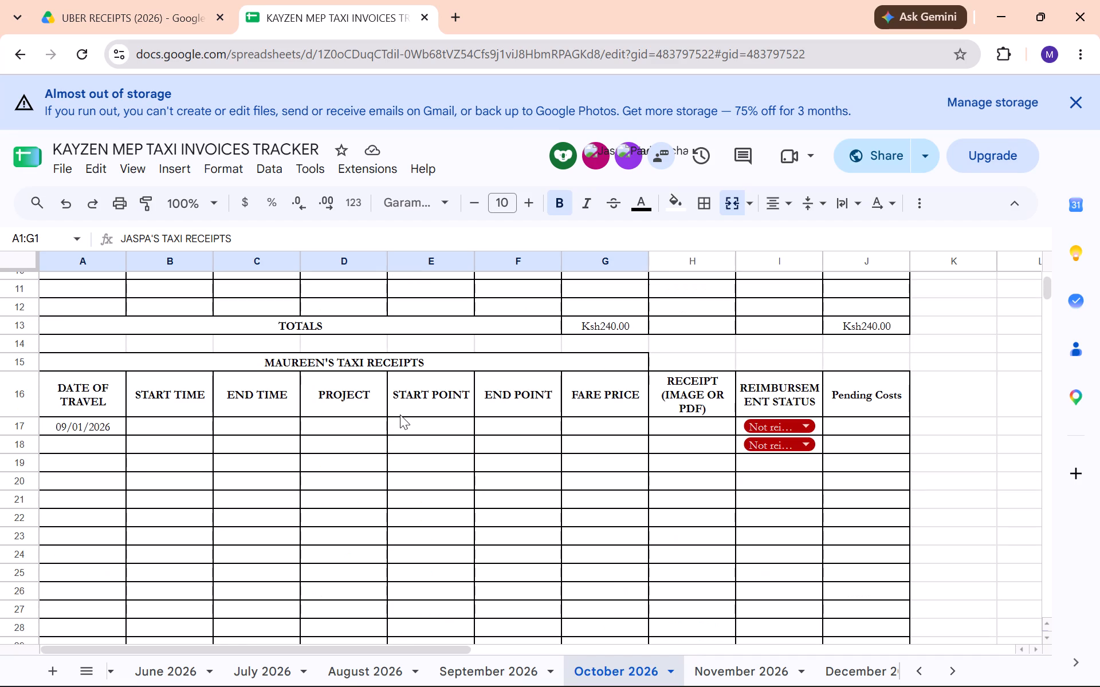
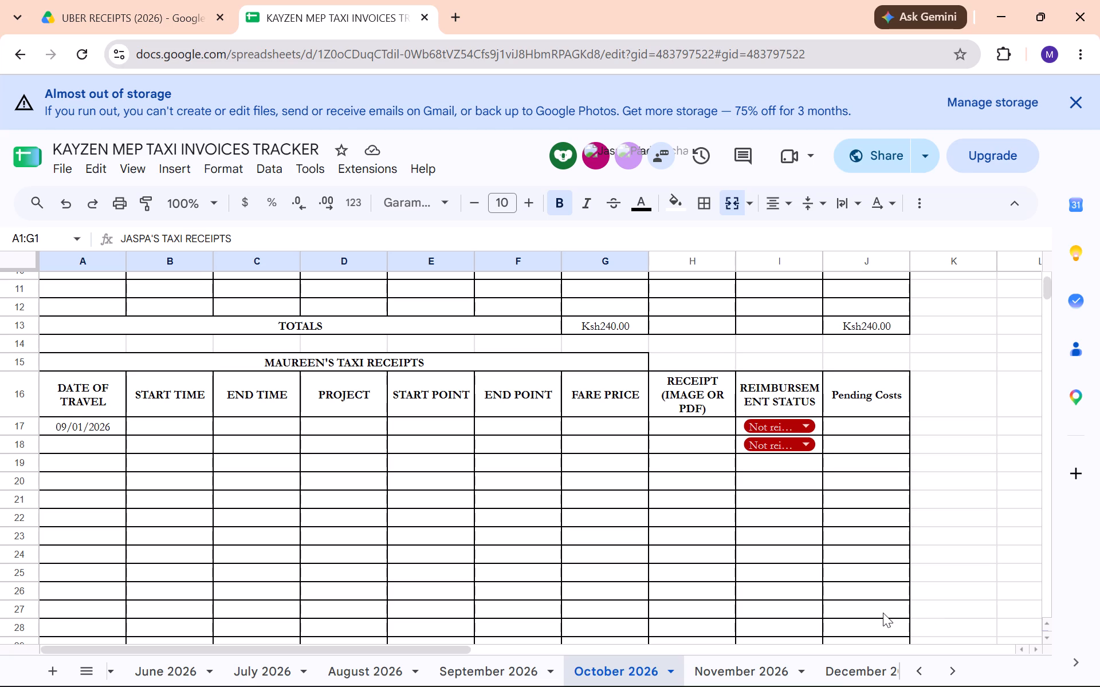
Set the first entry in Maureen's October 2026 table to travel date 09/09/2026 and start time 9:49.
click(103, 428)
click(103, 428)
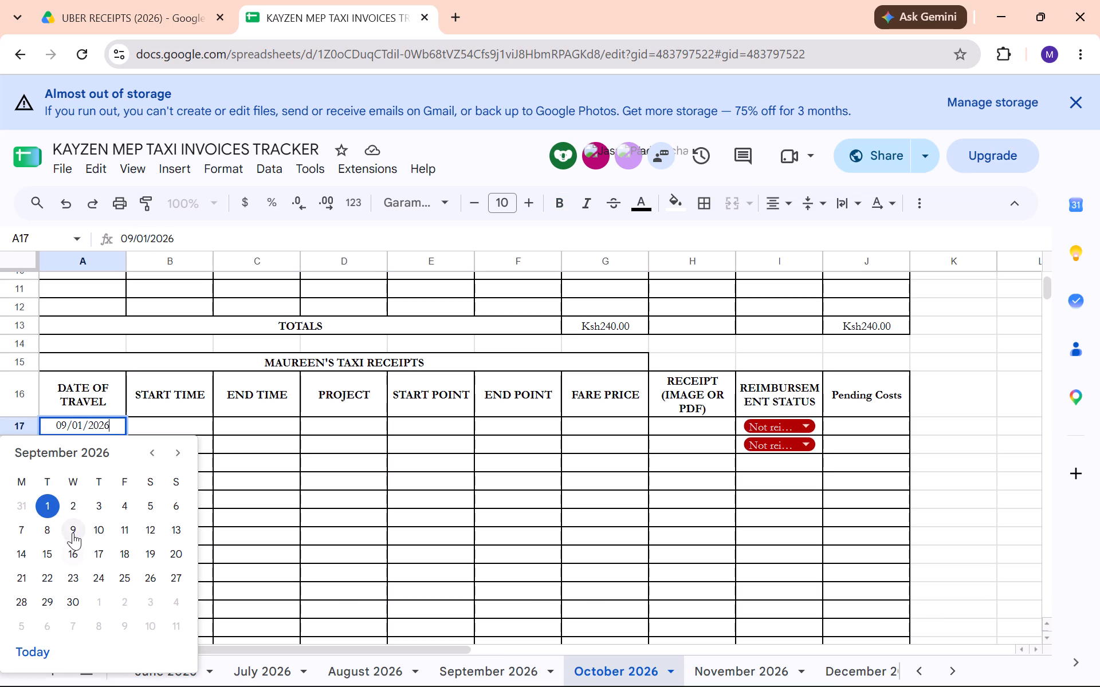
click(74, 530)
click(177, 428)
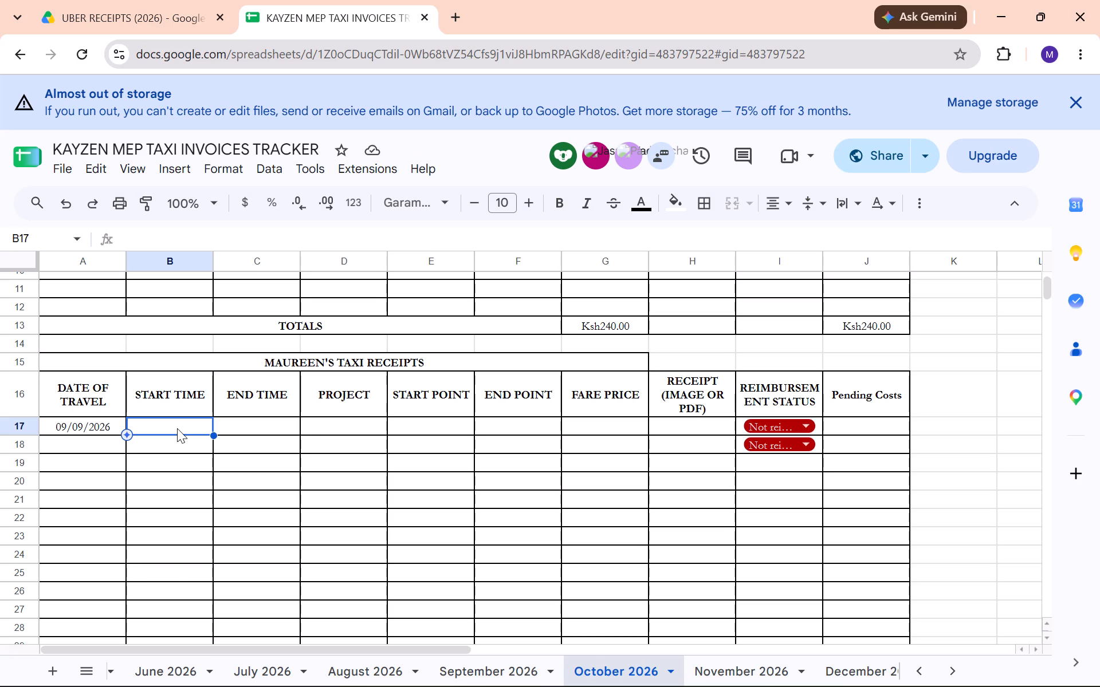
text(9:)
text(49)
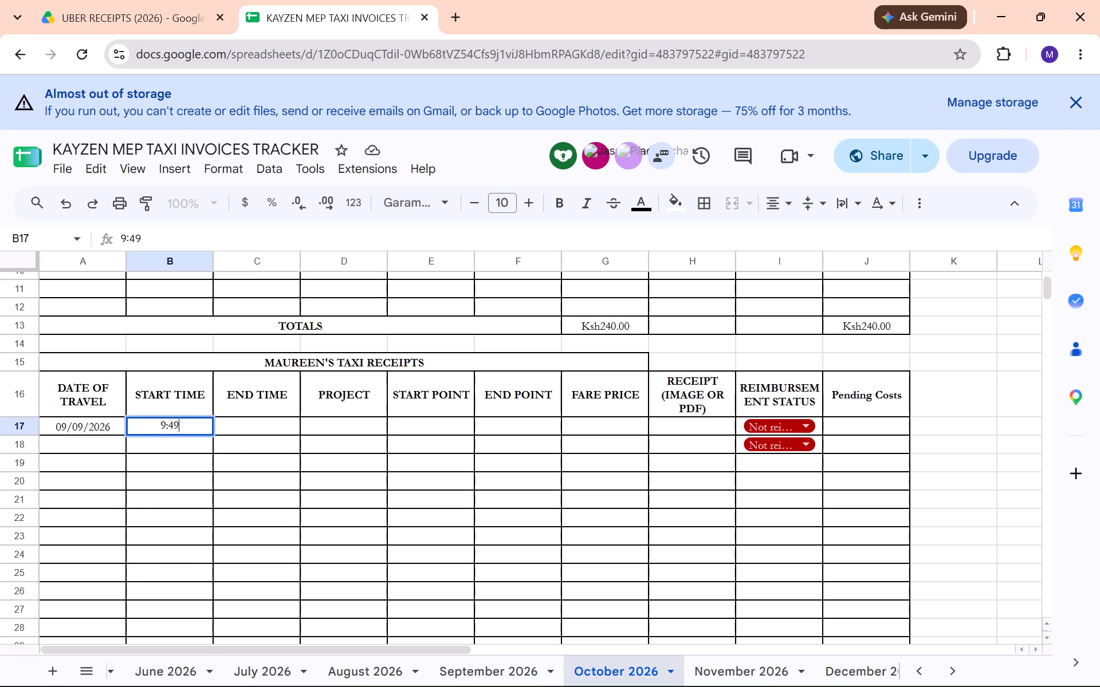
click(260, 455)
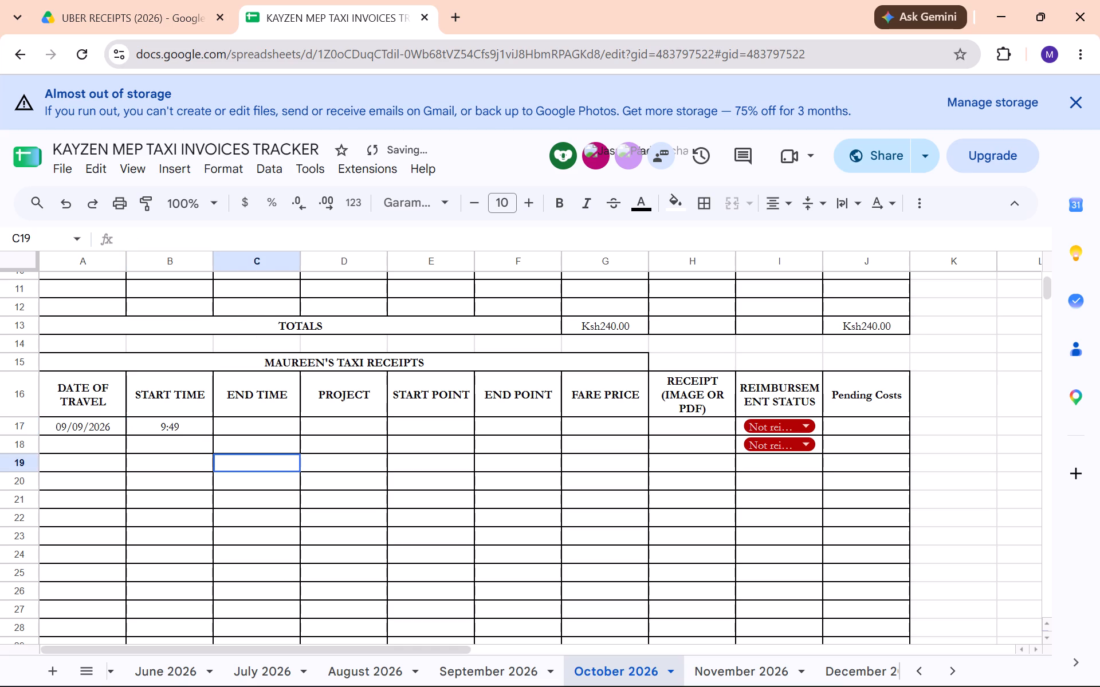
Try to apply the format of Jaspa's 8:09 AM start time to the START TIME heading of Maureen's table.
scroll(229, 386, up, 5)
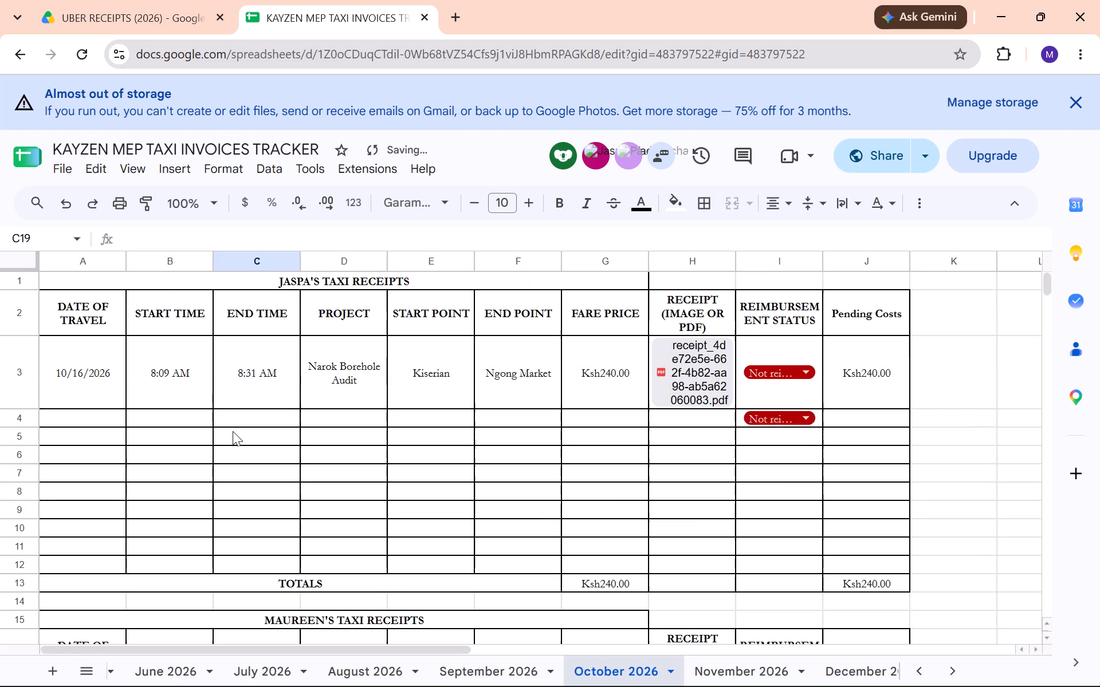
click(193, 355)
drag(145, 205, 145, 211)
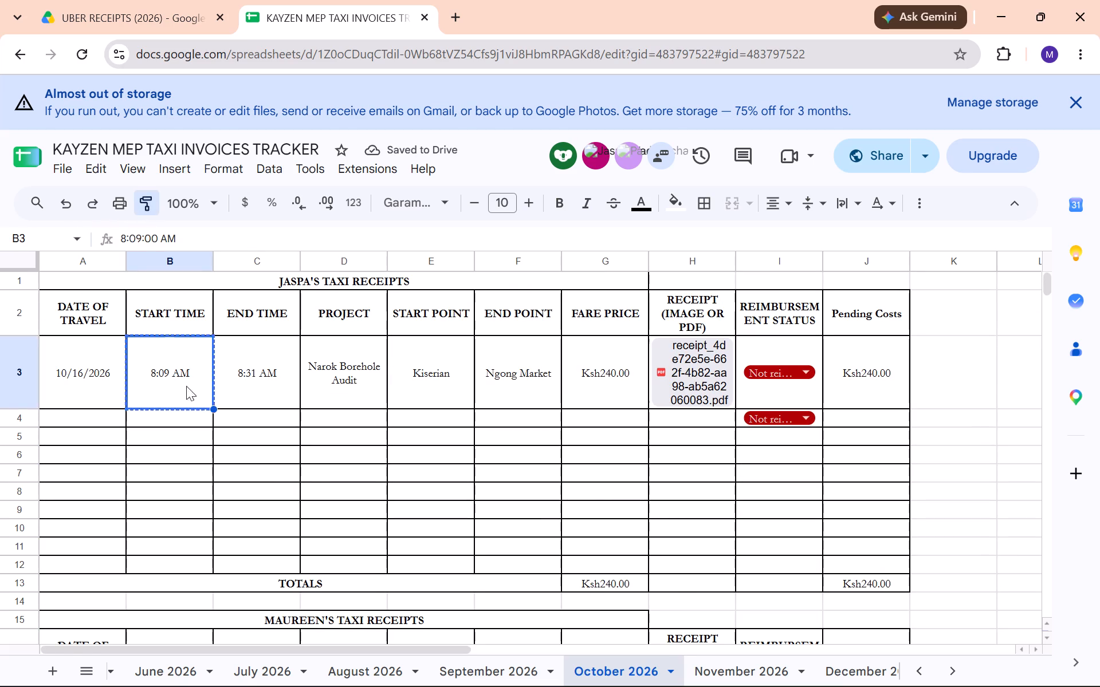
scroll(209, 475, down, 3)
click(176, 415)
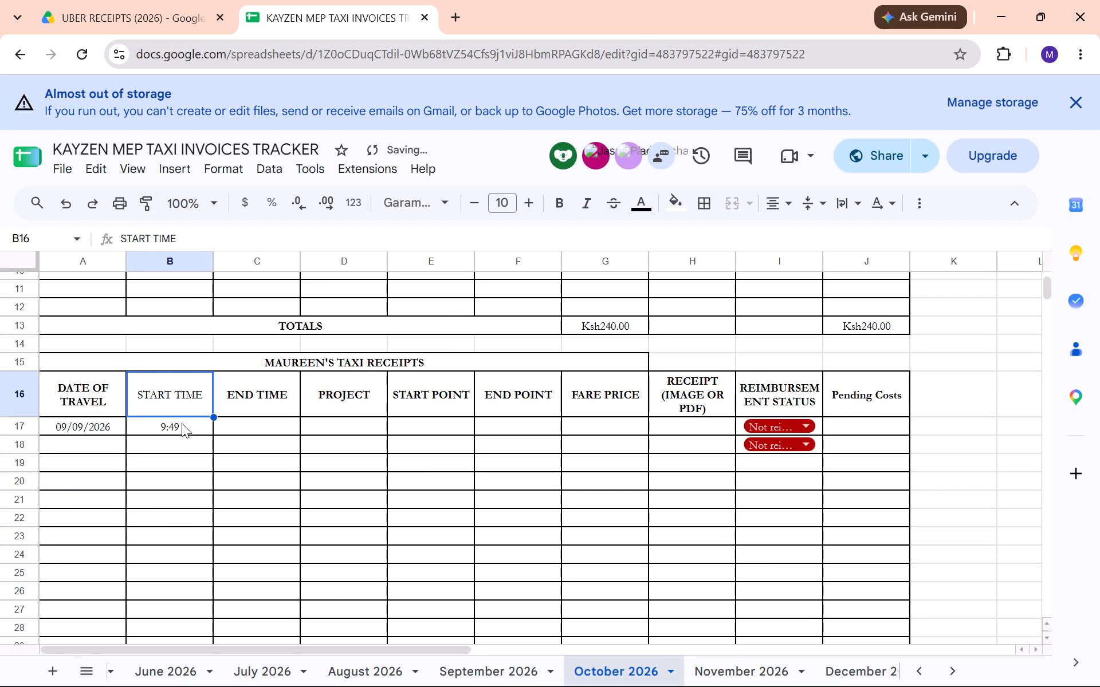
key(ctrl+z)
Copy the time format of Jaspa's 8:09 AM start time onto Maureen's 9:49 start time.
scroll(185, 440, up, 4)
click(175, 369)
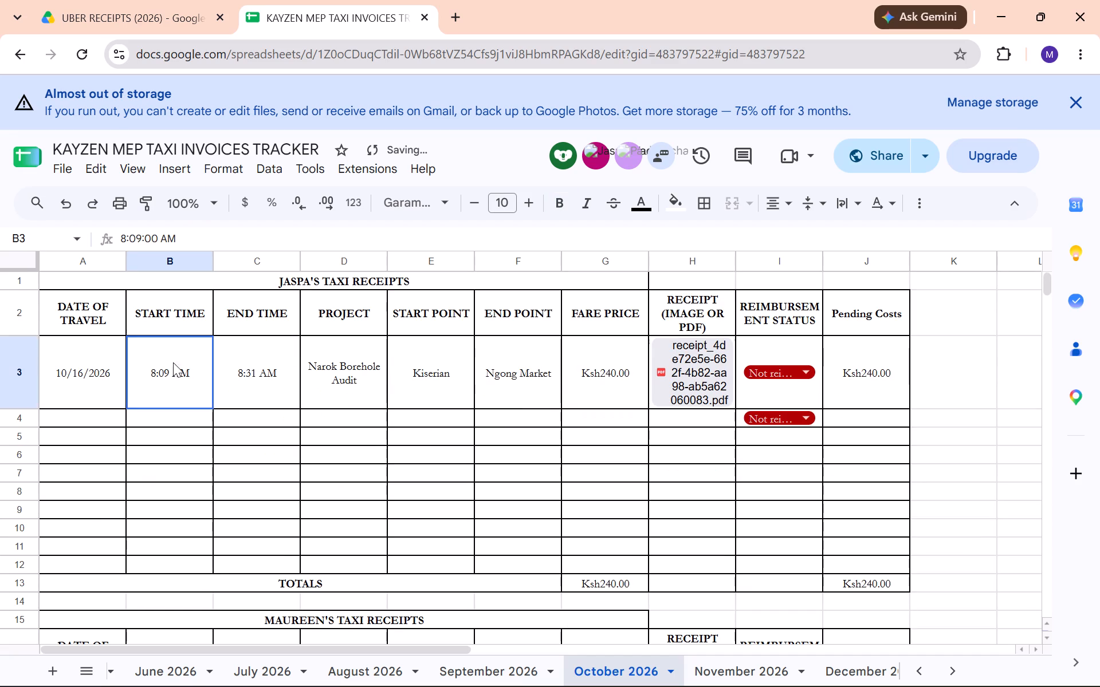
click(150, 196)
scroll(215, 449, down, 3)
click(200, 429)
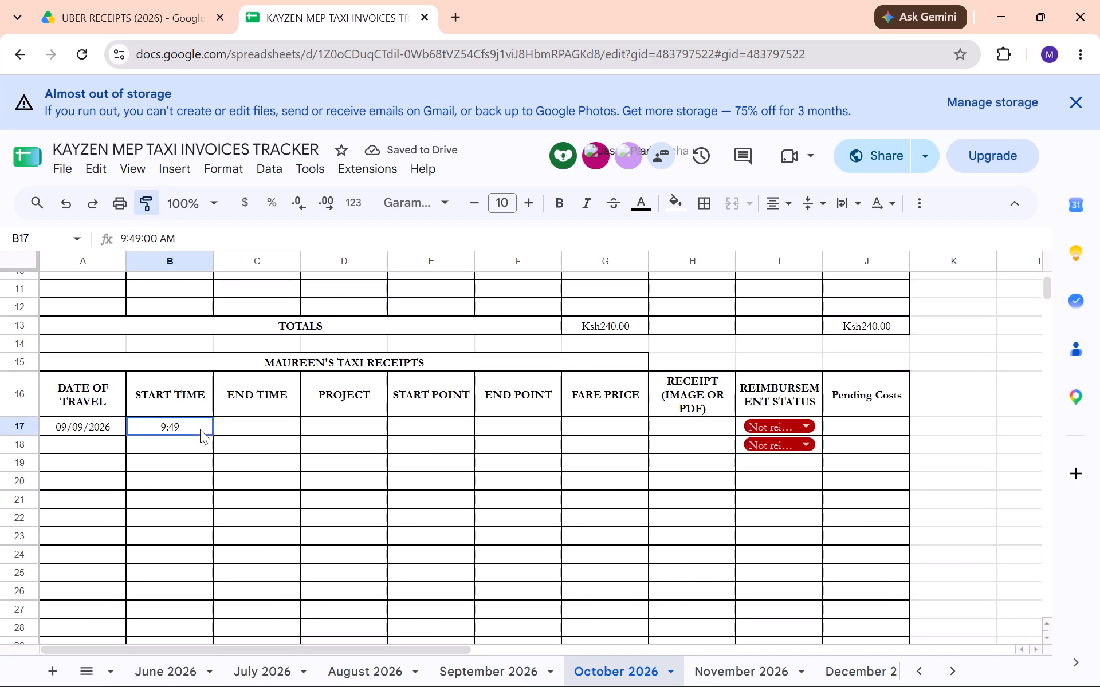
click(258, 426)
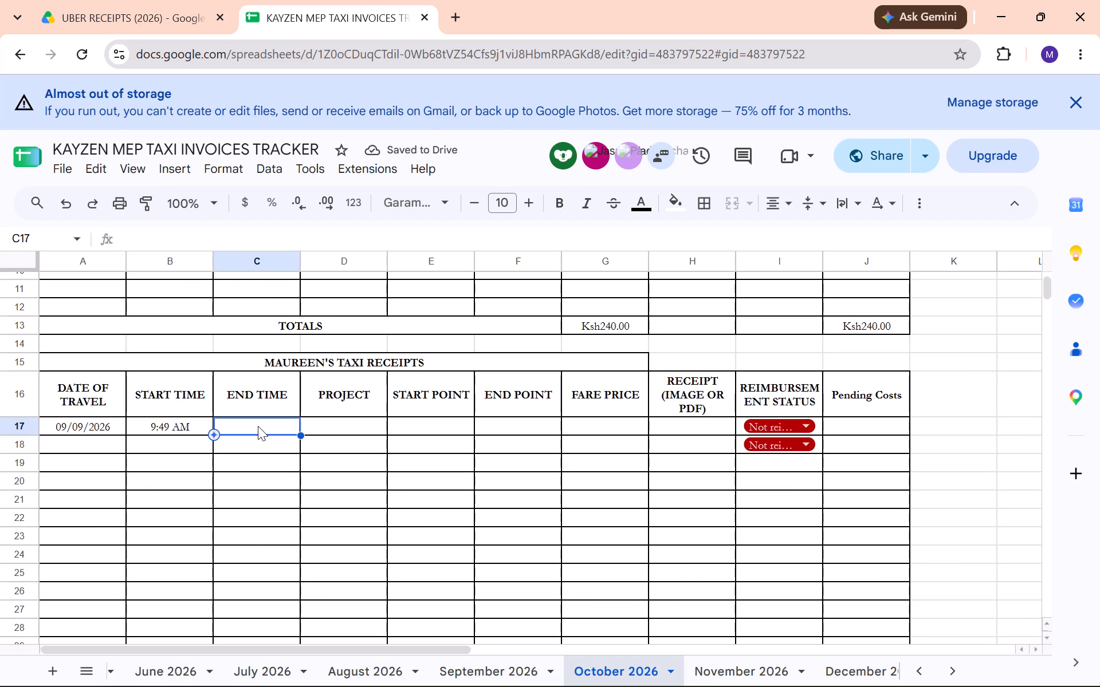
Copy the formatting of Jaspa's whole first receipt row, from date of travel to pending costs, onto Maureen's first receipt row.
click(172, 428)
scroll(226, 386, up, 3)
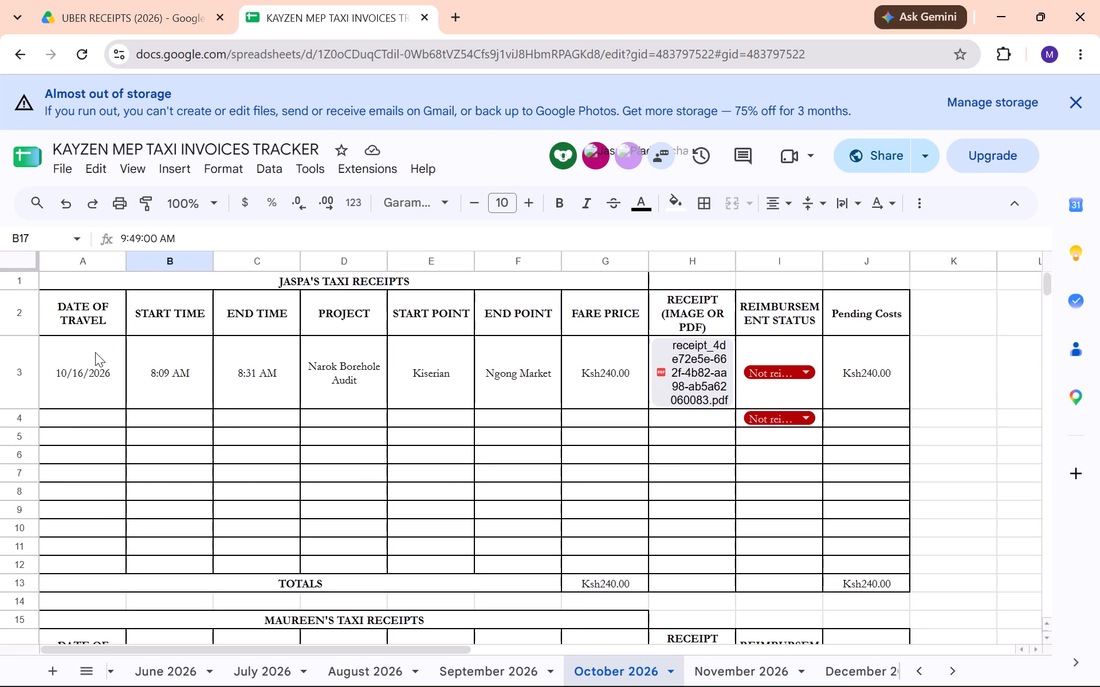
drag(86, 354, 854, 361)
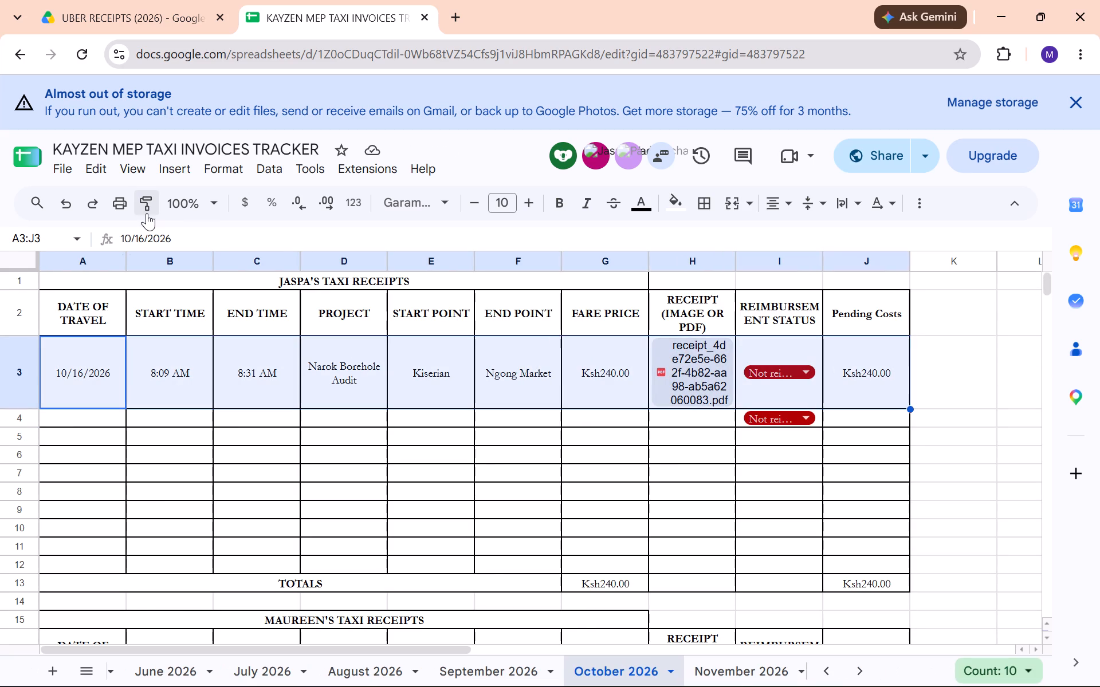
click(145, 207)
scroll(261, 502, down, 3)
drag(109, 425, 857, 428)
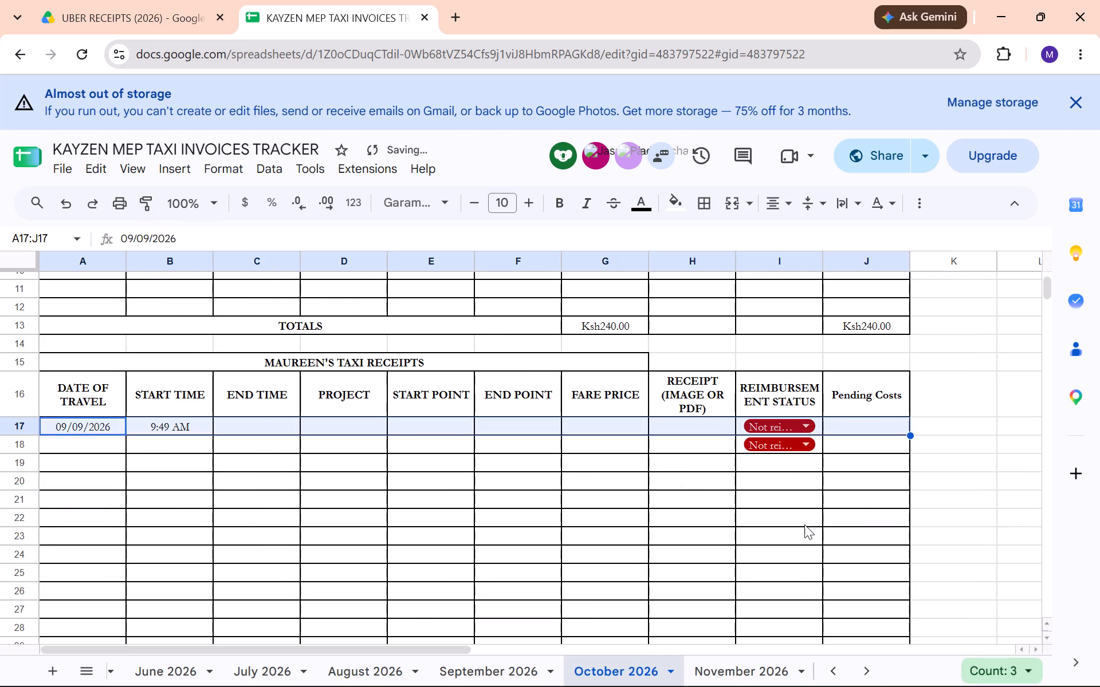
drag(804, 524, 799, 524)
Enter 9:59am as the end time in Maureen's first receipt row.
click(250, 426)
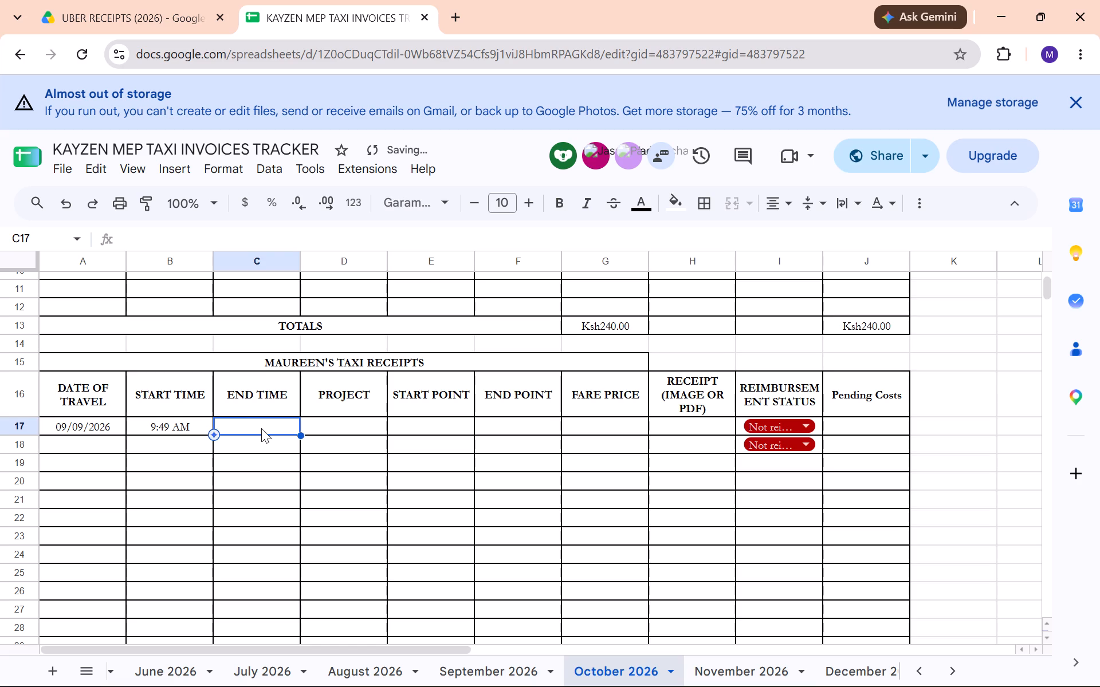
text(9:)
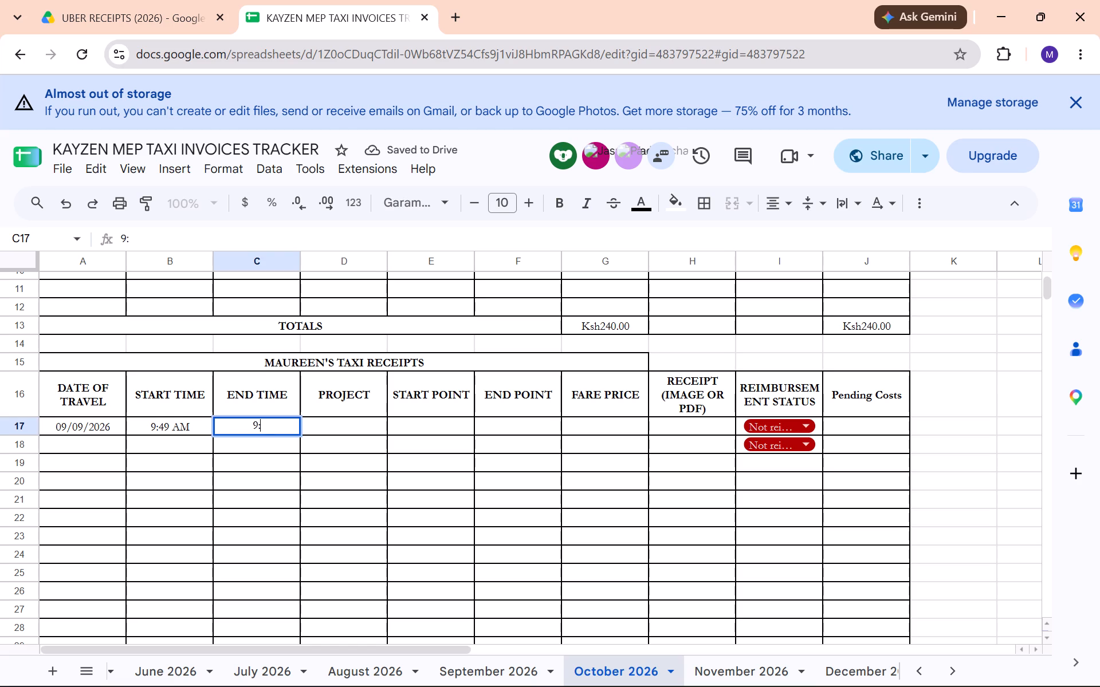
text(59am)
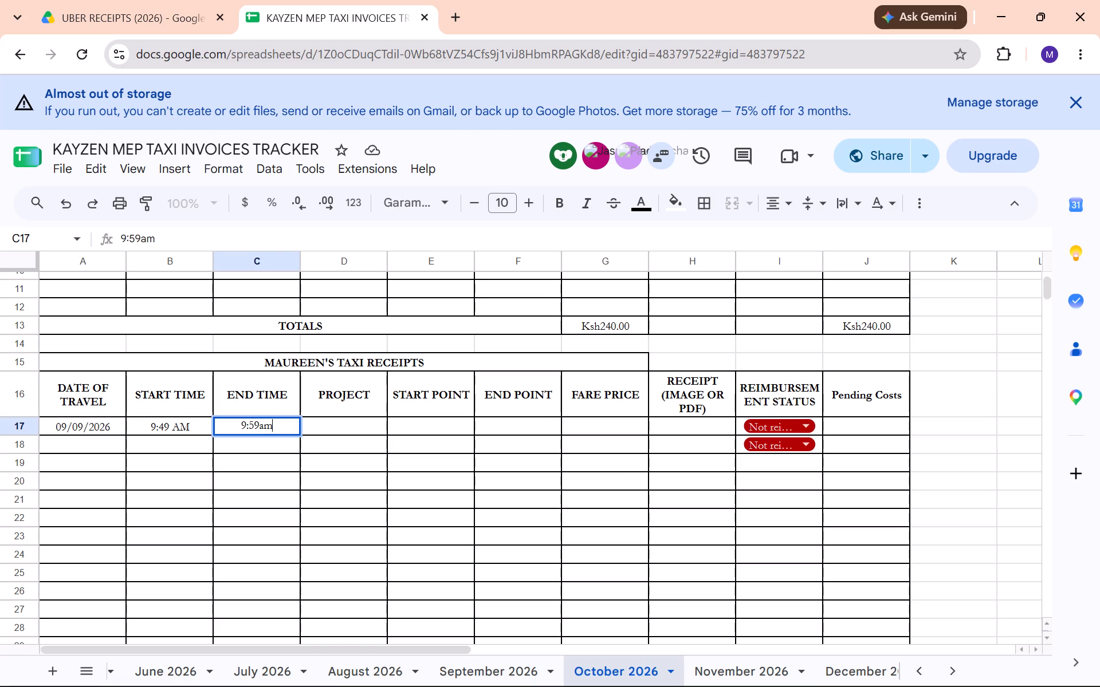
key(Return)
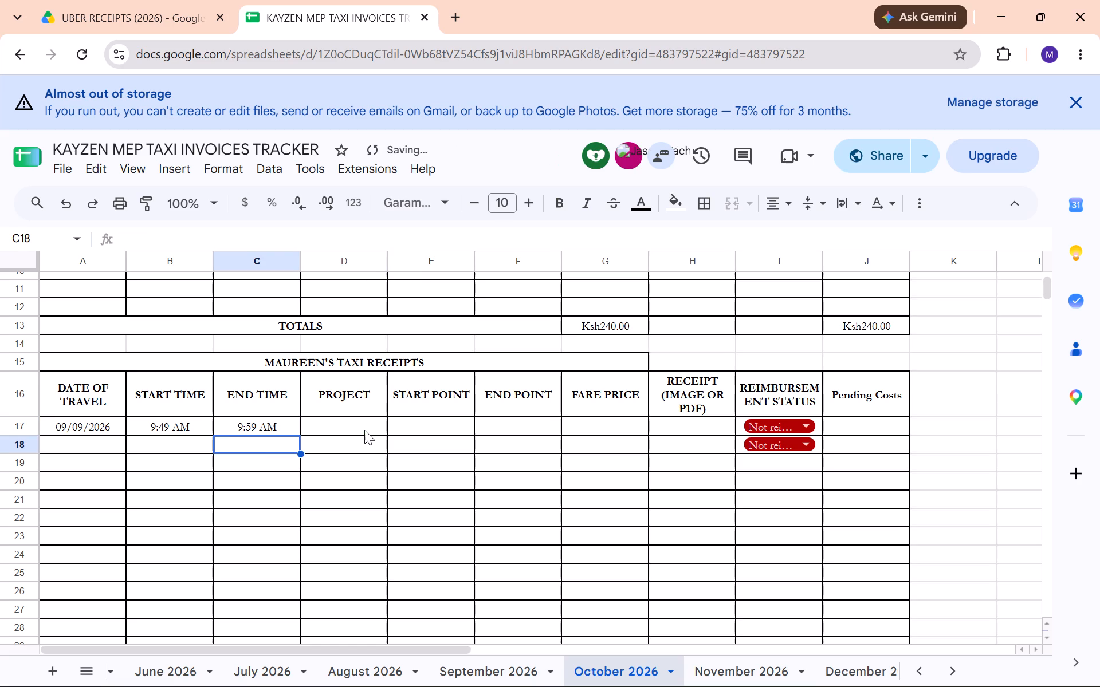
Enter CASA PASHA as the project in Maureen's first receipt row.
click(364, 430)
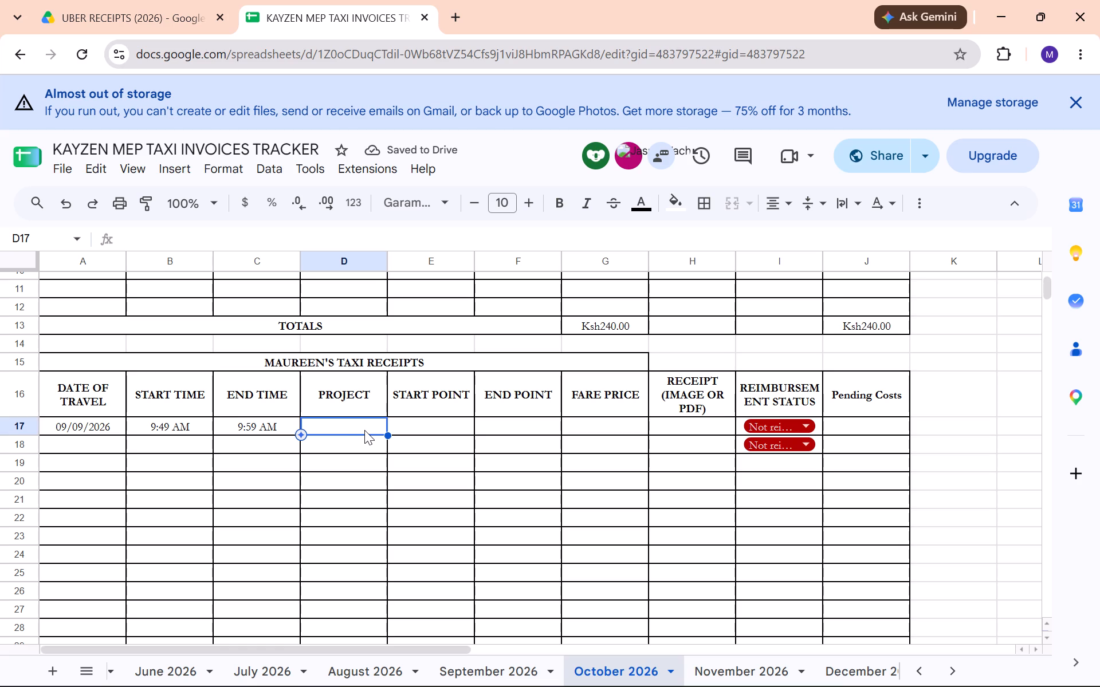
text(cas)
key(BackSpace)
key(BackSpace)
key(BackSpace)
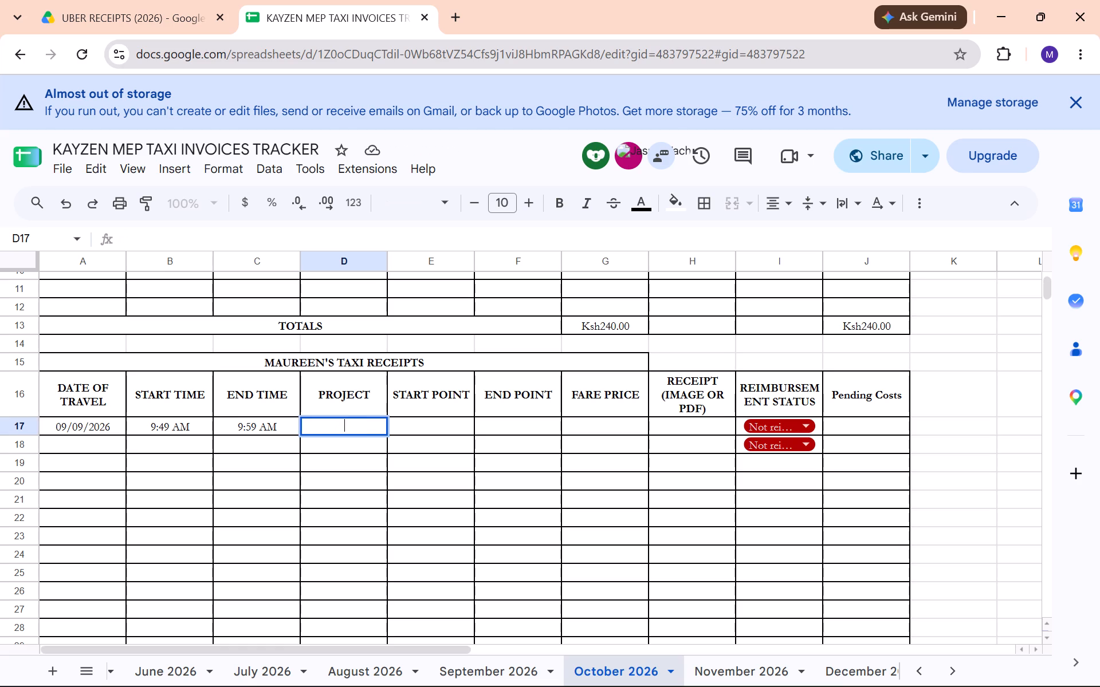
text(CASA PASHA)
click(431, 513)
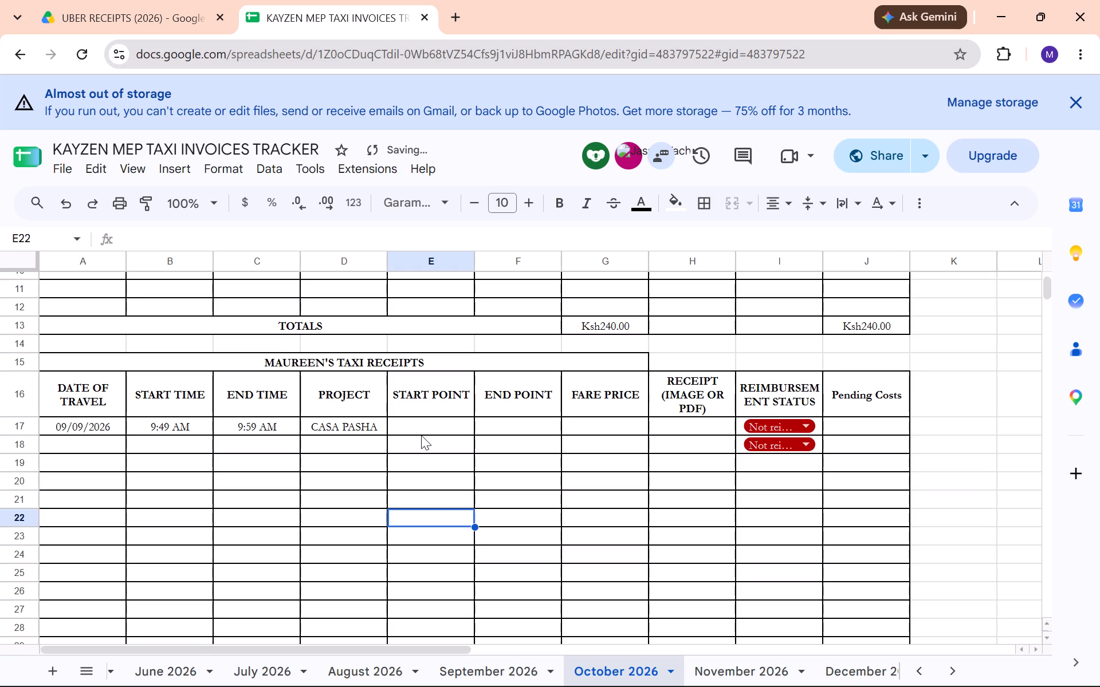
Enter Karen shopping center as the start point in Maureen's first receipt row.
click(421, 435)
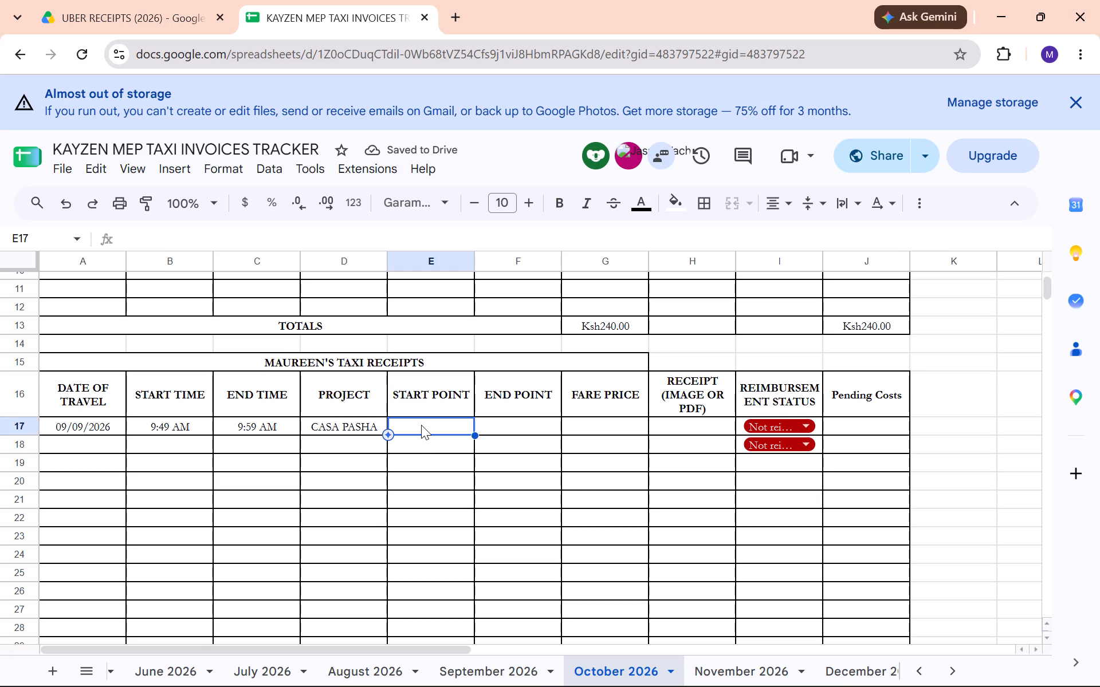
key(k)
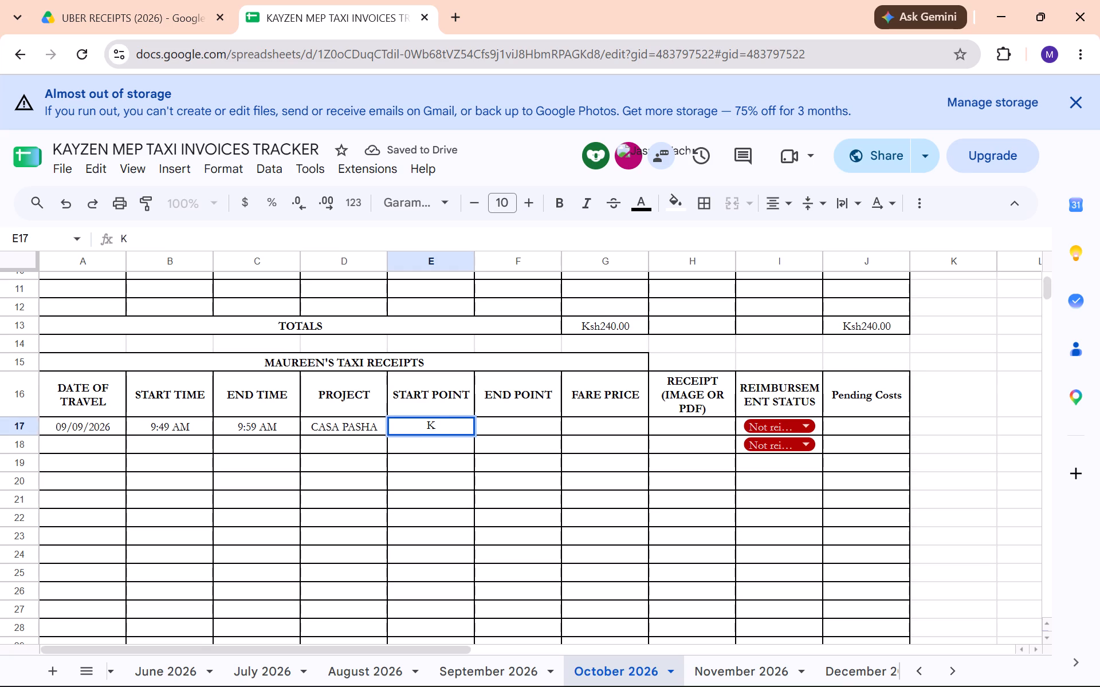
text(aren sh)
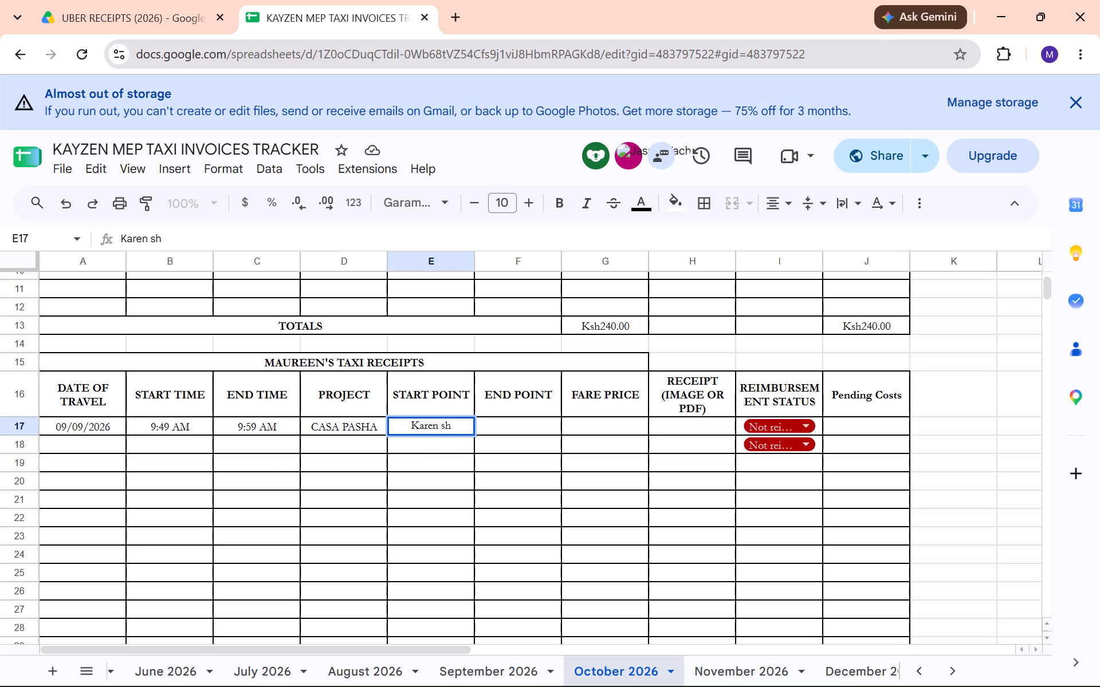
text(opping cneter)
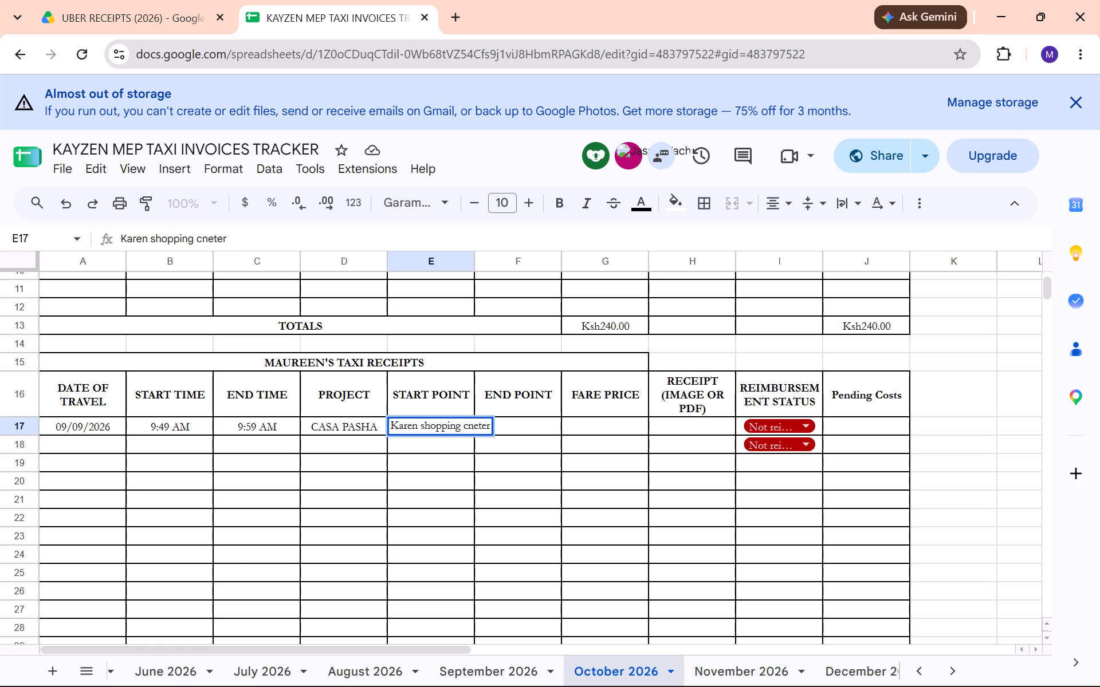
key(BackSpace)
key(BackSpace)
key(BackSpace)
key(BackSpace)
key(BackSpace)
text(enter)
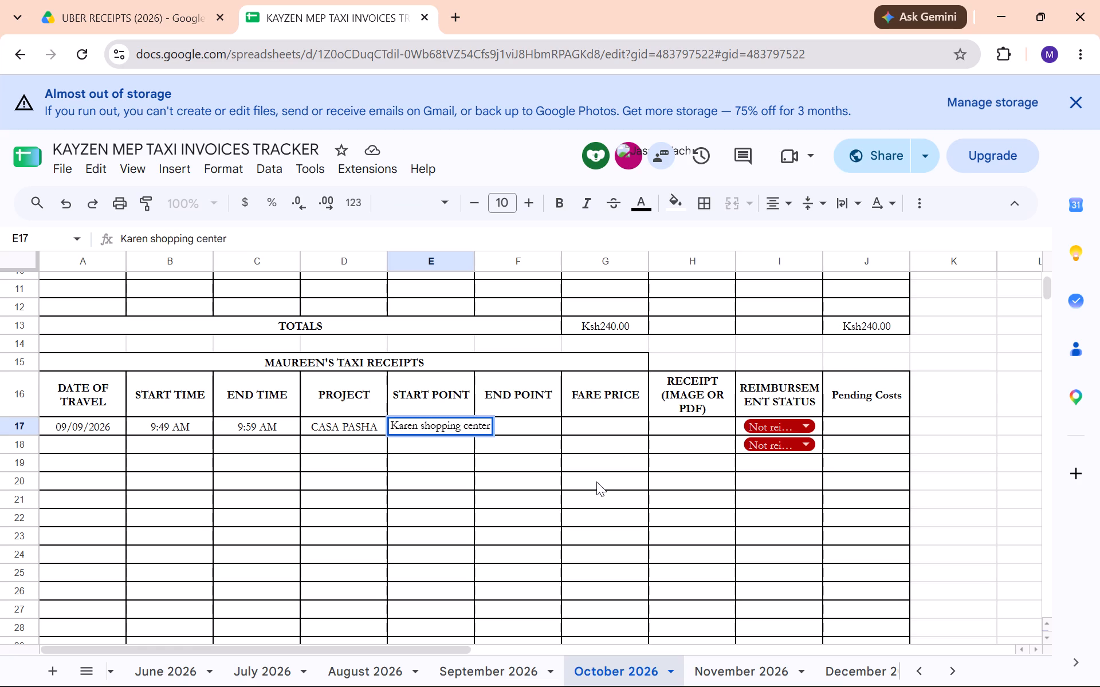
click(596, 481)
Copy the project name CASA PASHA into the end point of Maureen's first receipt row.
click(517, 434)
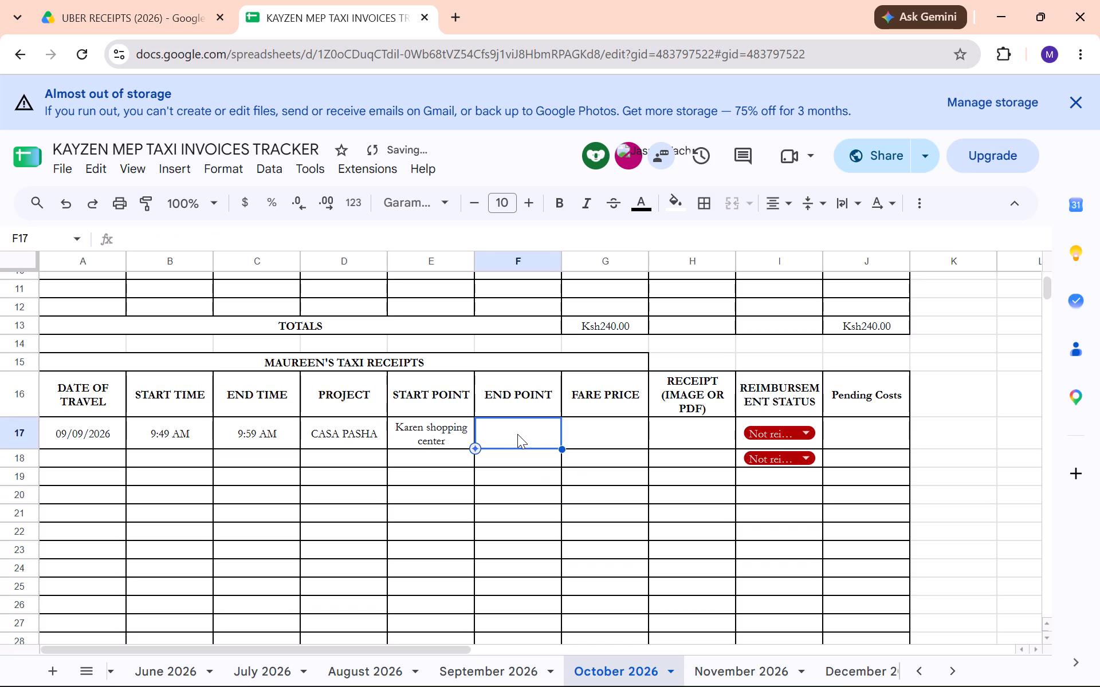
click(369, 436)
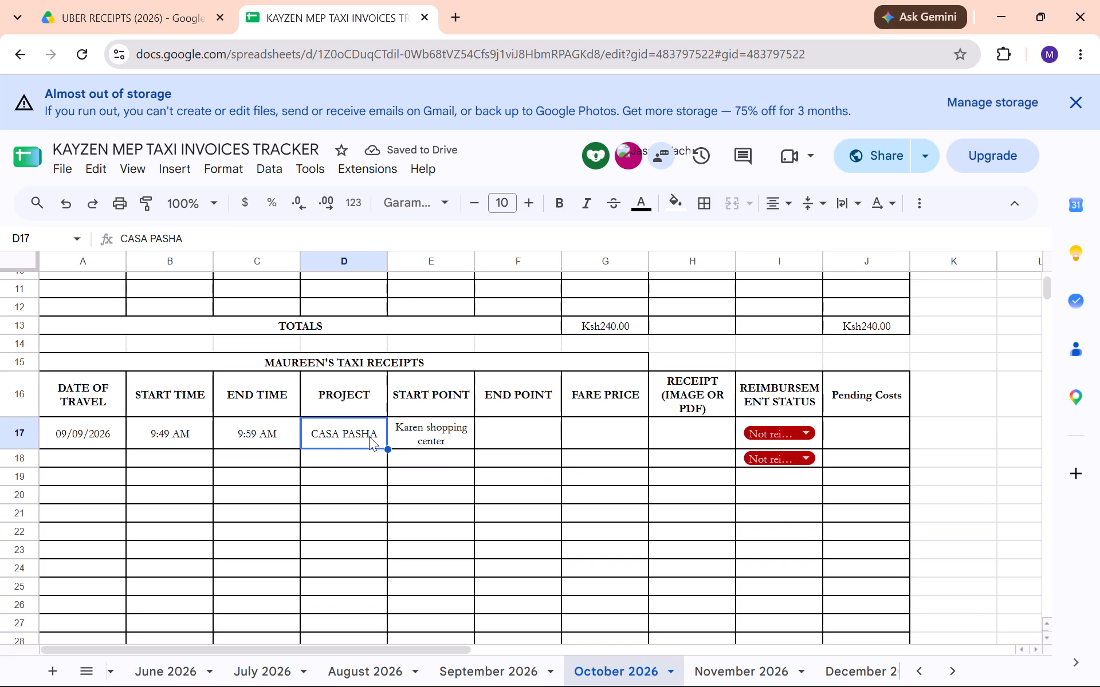
key(ctrl+c)
click(513, 435)
key(ctrl+v)
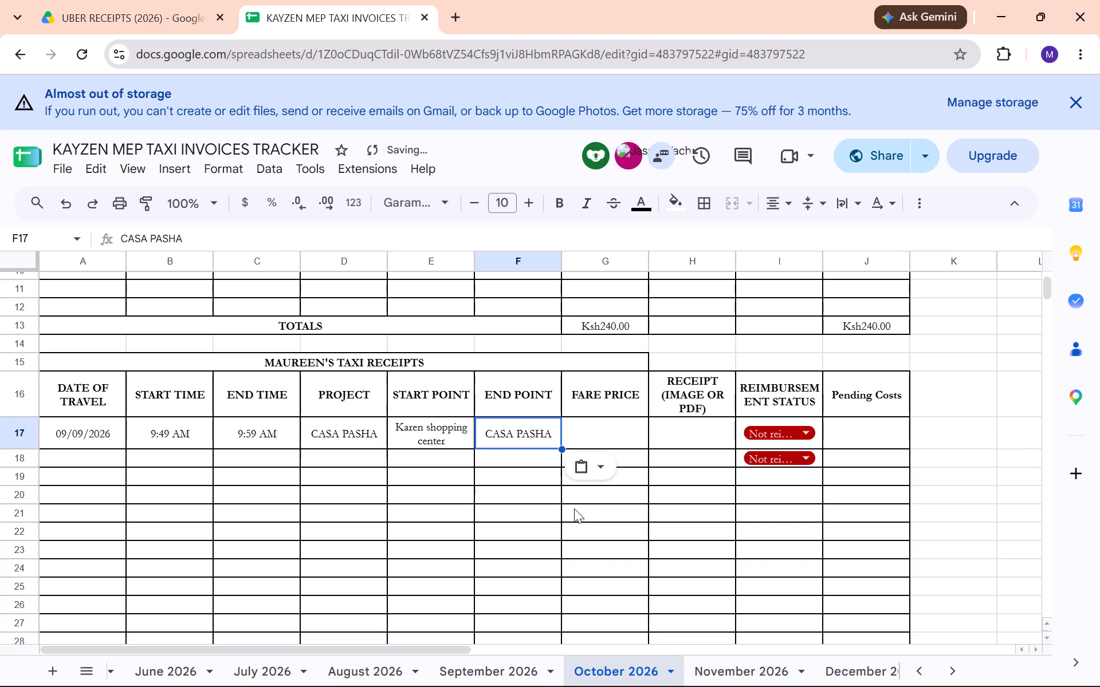
click(576, 511)
Set the fare price in Maureen's first receipt row to 220.
click(596, 436)
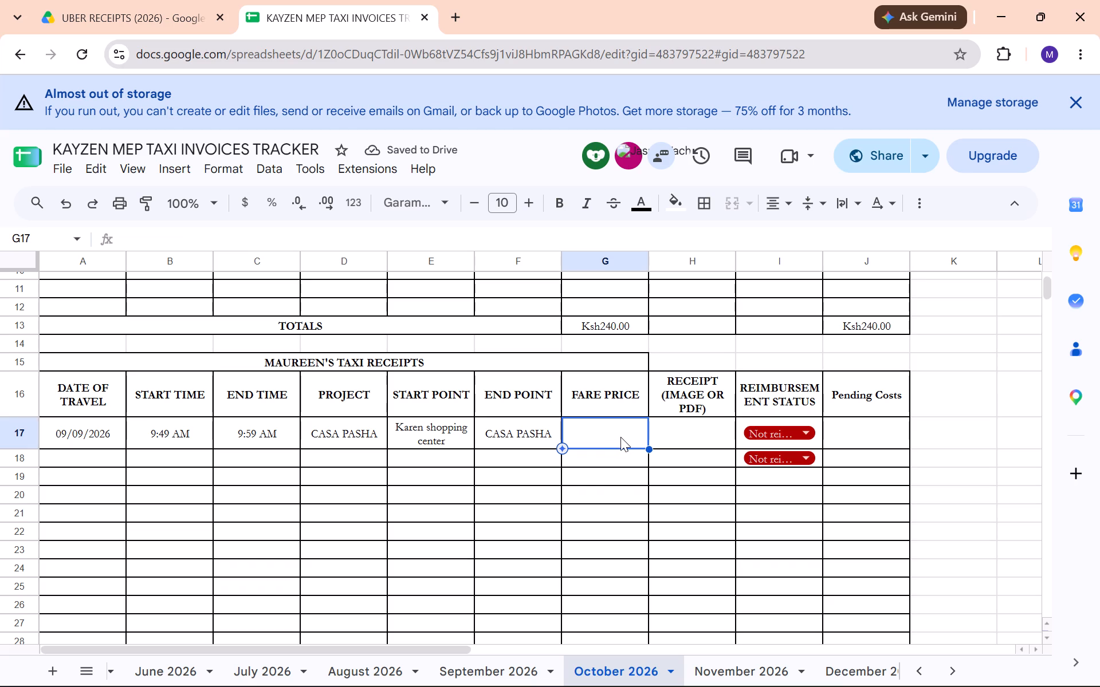
text(220)
click(670, 529)
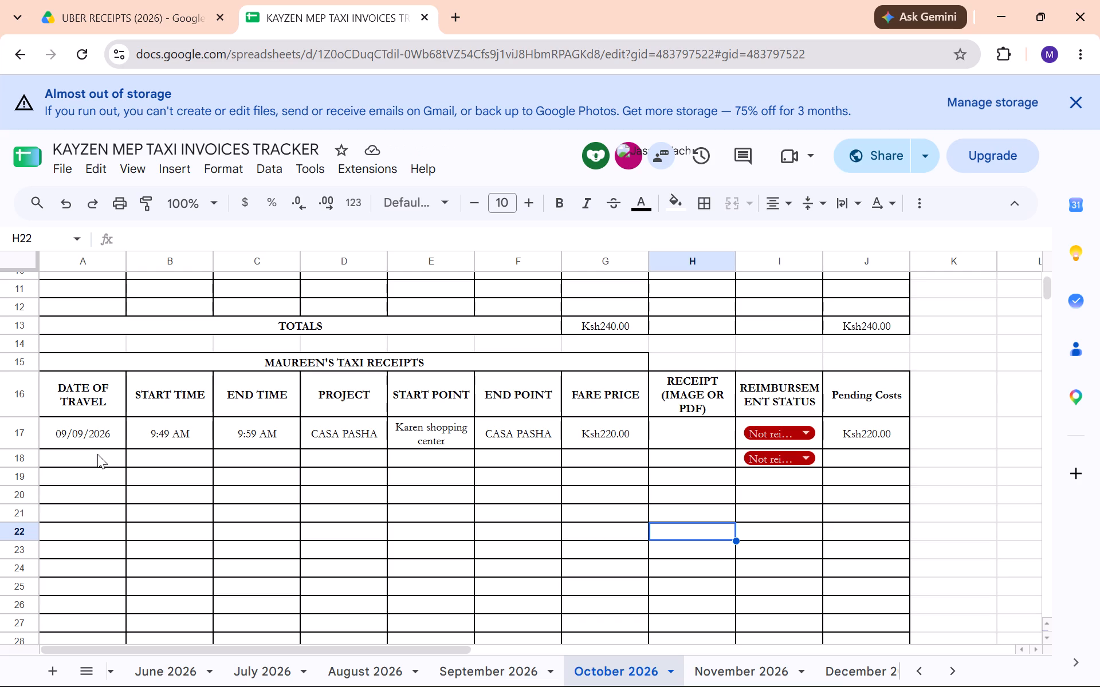
Fill Maureen's travel date down the next three rows as consecutive dates, 09/10/2026 to 09/12/2026.
click(101, 456)
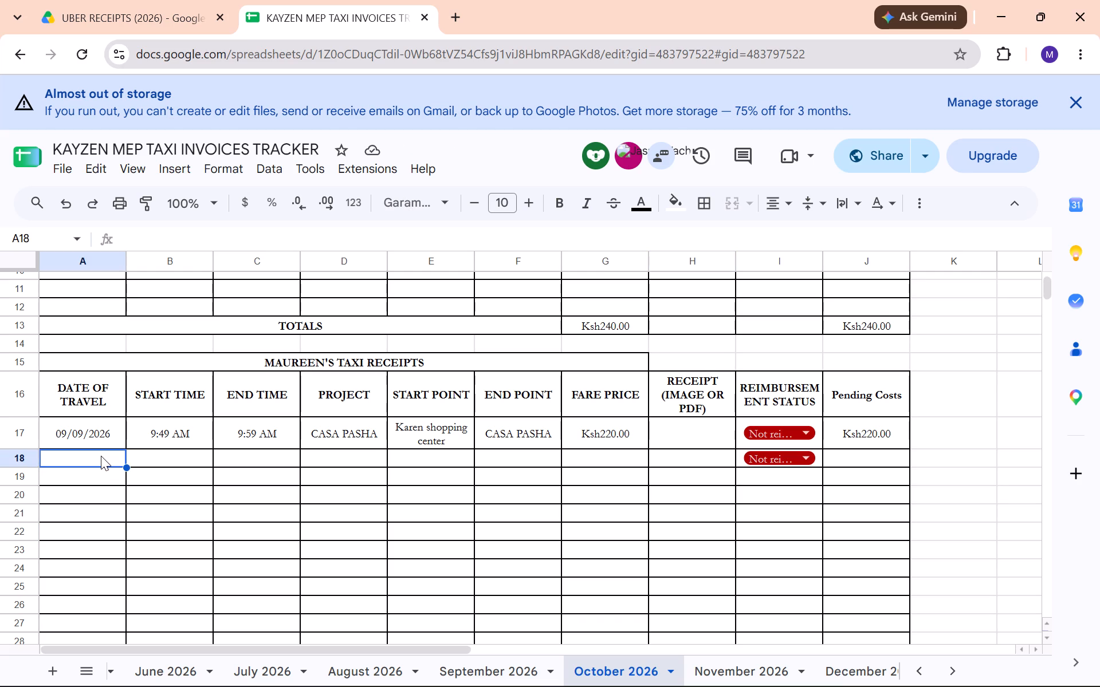
double_click(101, 456)
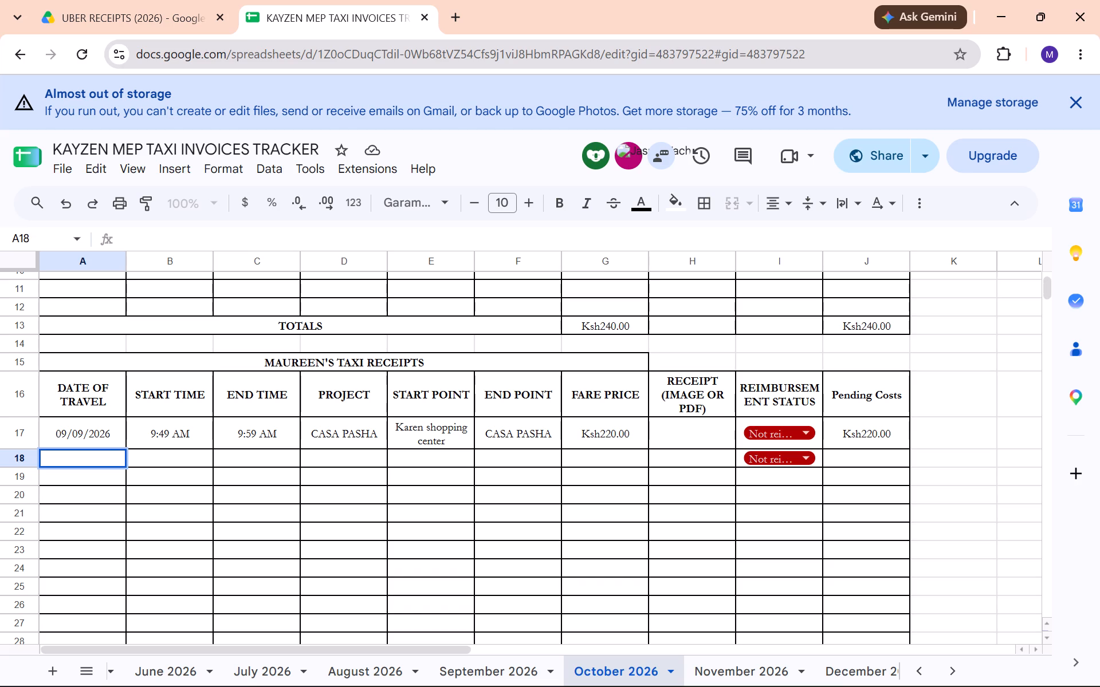
click(101, 456)
click(103, 428)
drag(124, 447, 121, 486)
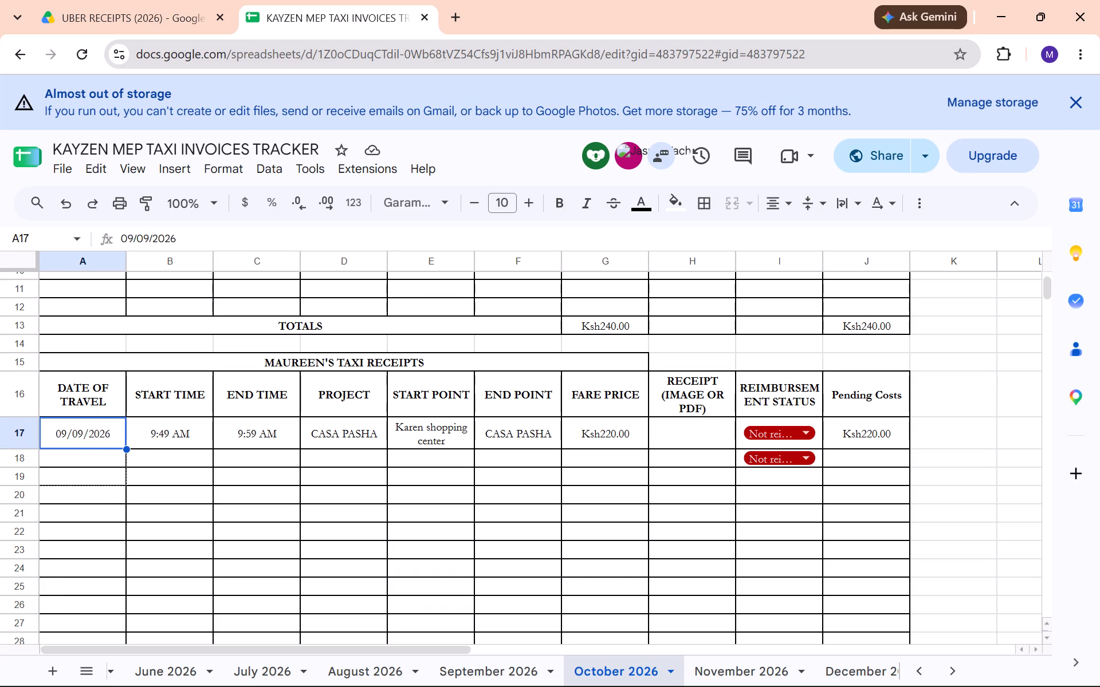
drag(121, 486, 120, 493)
In Maureen's second receipt row, change the date of travel to 09/19/2026 and enter the start time 10:52.
double_click(112, 455)
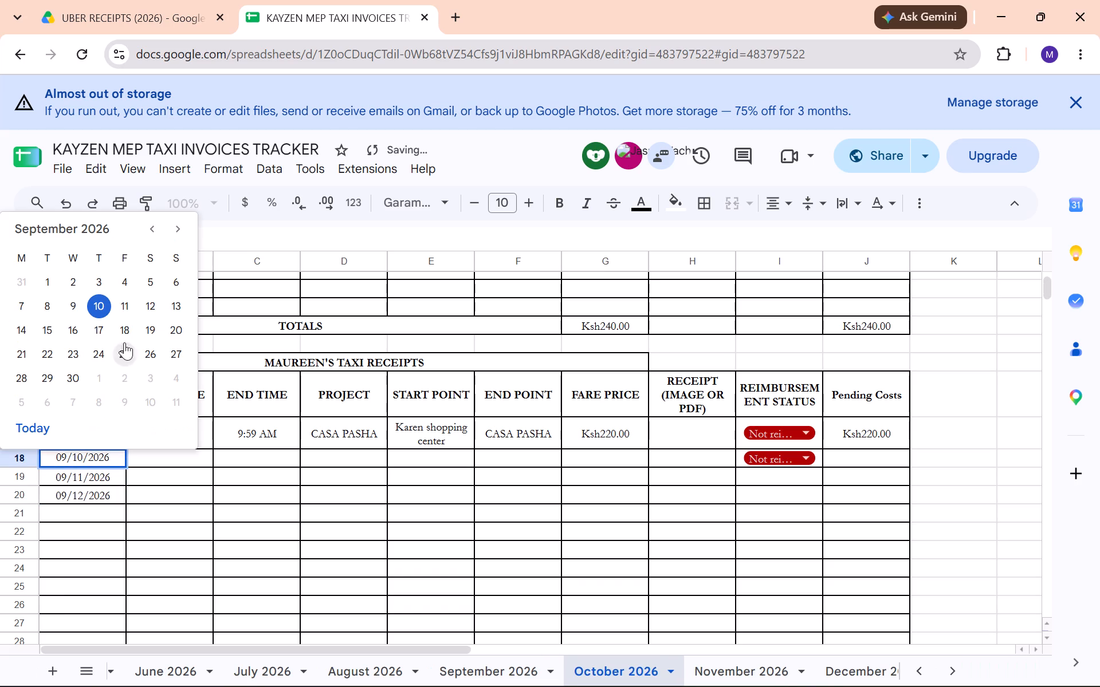
click(150, 333)
click(187, 457)
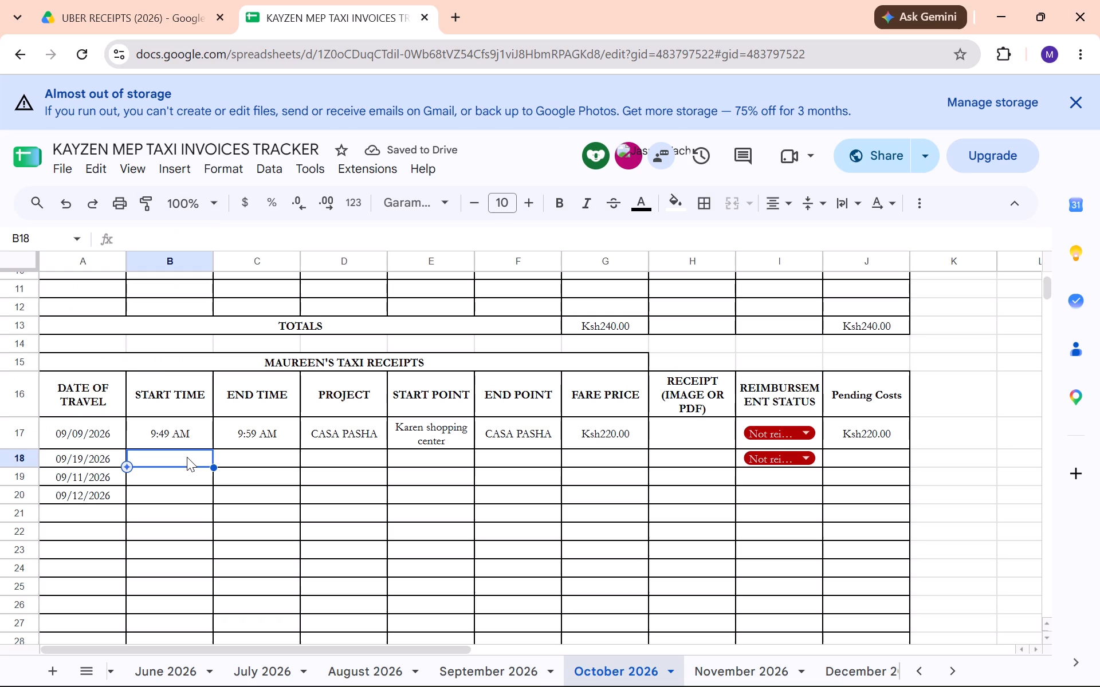
key(1)
text(0:52)
click(256, 514)
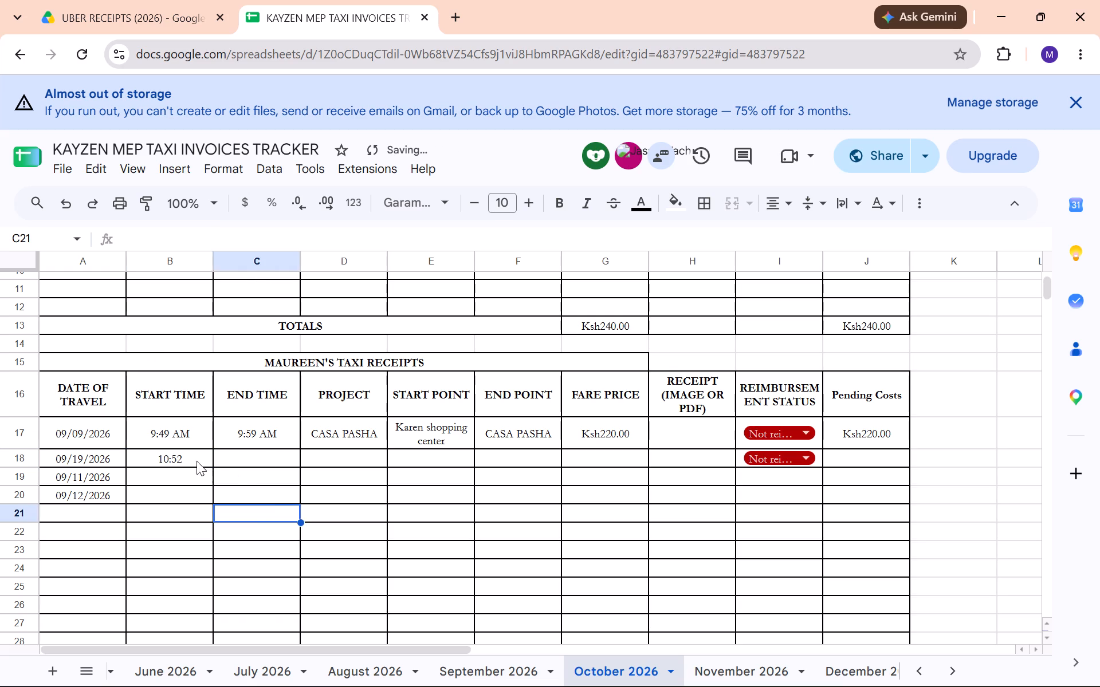
Copy the formatting of Maureen's first receipt row, from date to pending costs, onto rows 18 to 25 below it.
click(190, 436)
drag(85, 427, 842, 434)
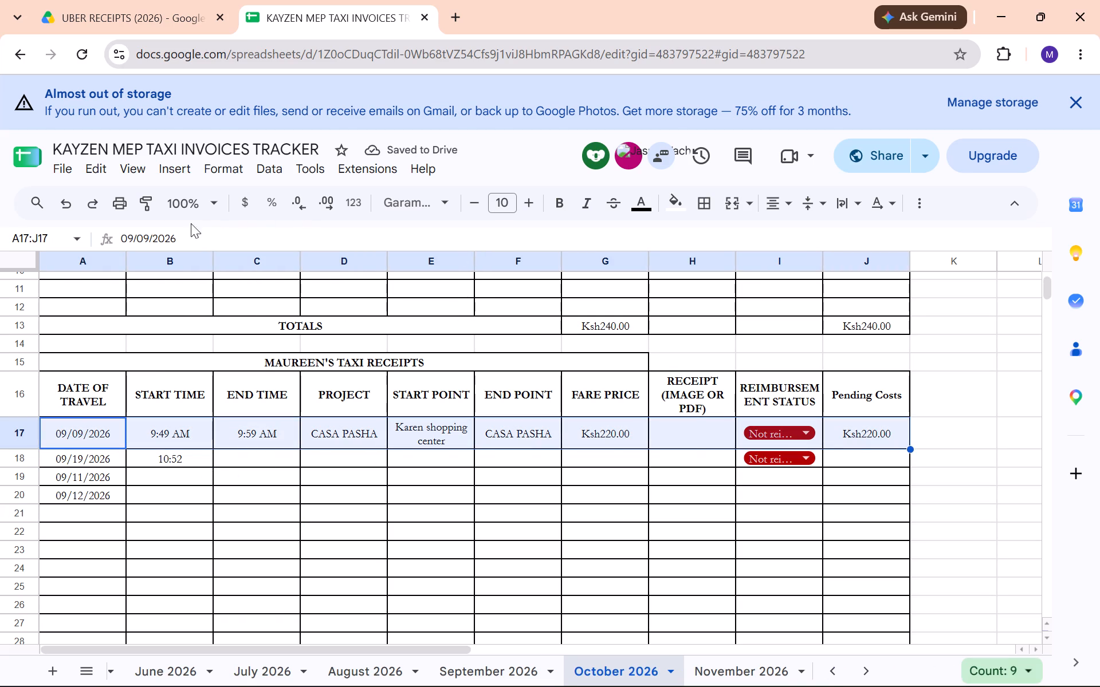
drag(151, 204, 150, 211)
drag(105, 456, 156, 467)
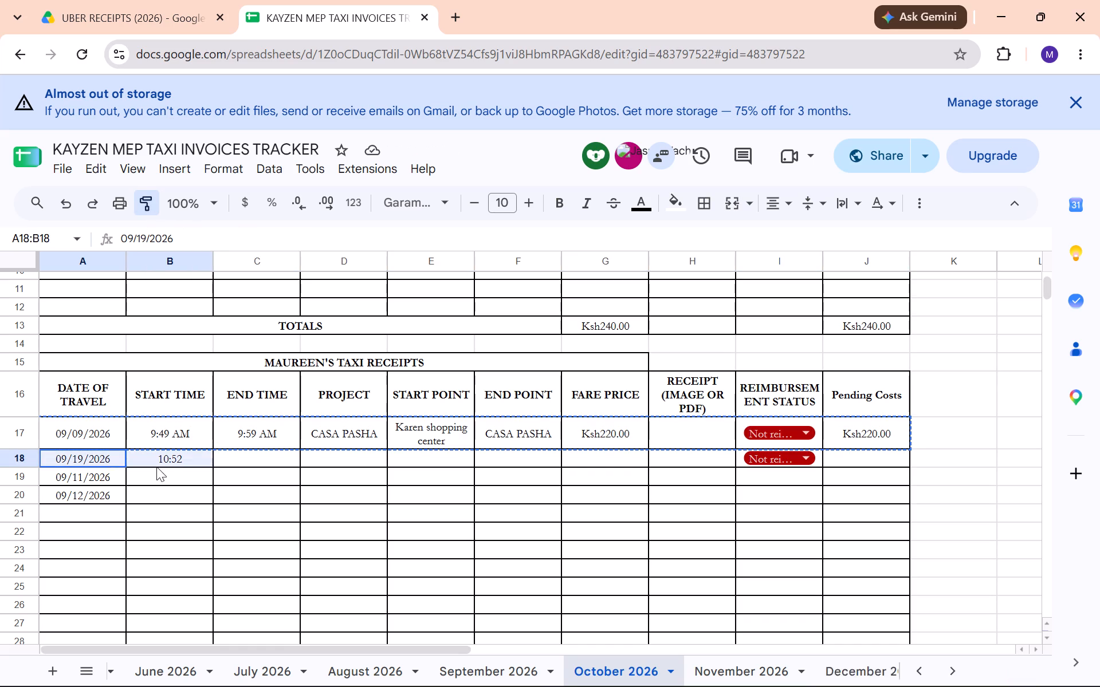
drag(156, 467, 841, 585)
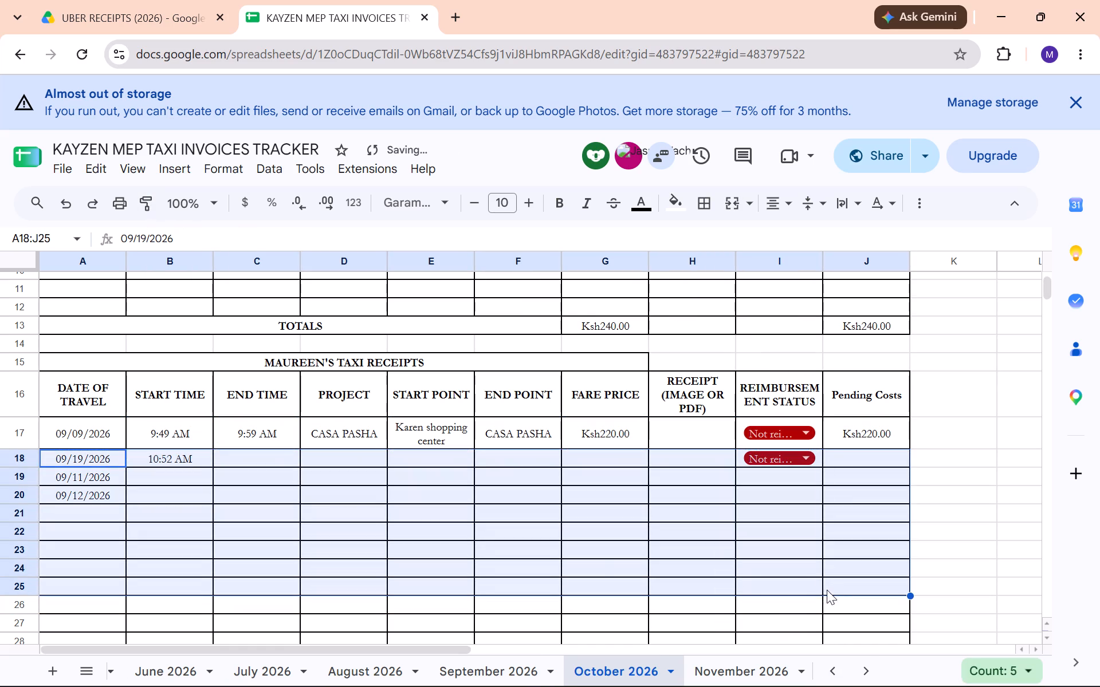
click(468, 542)
Enter 11:06 am as the end time in Maureen's second receipt row.
click(233, 457)
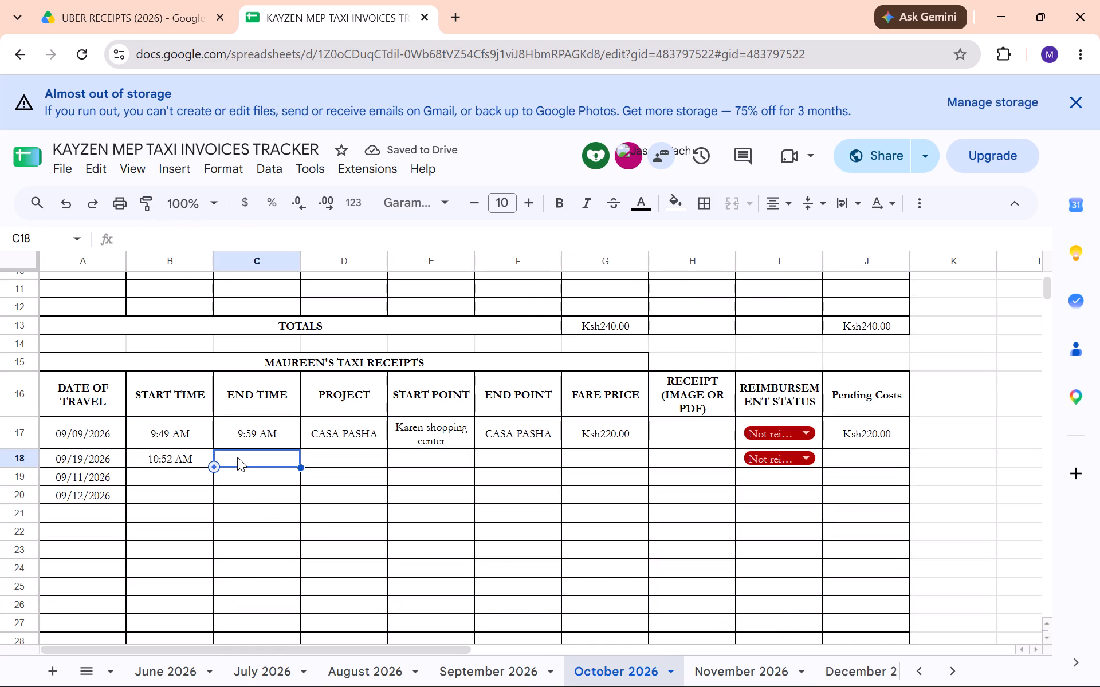
text(11:0)
key(6)
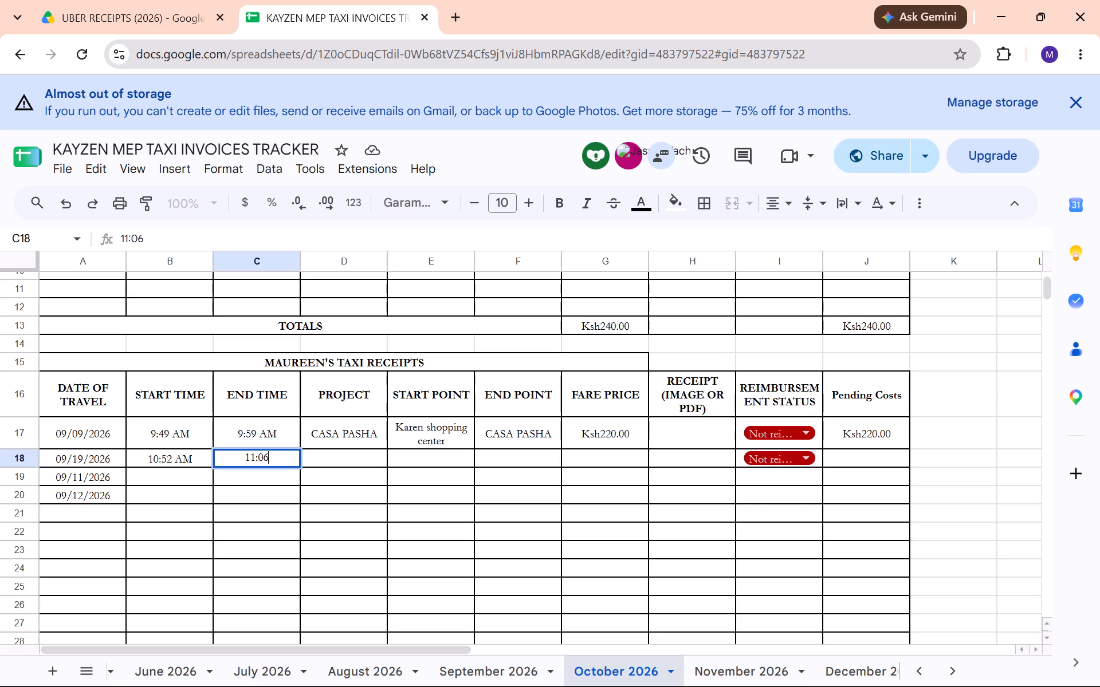
text(am)
key(Right)
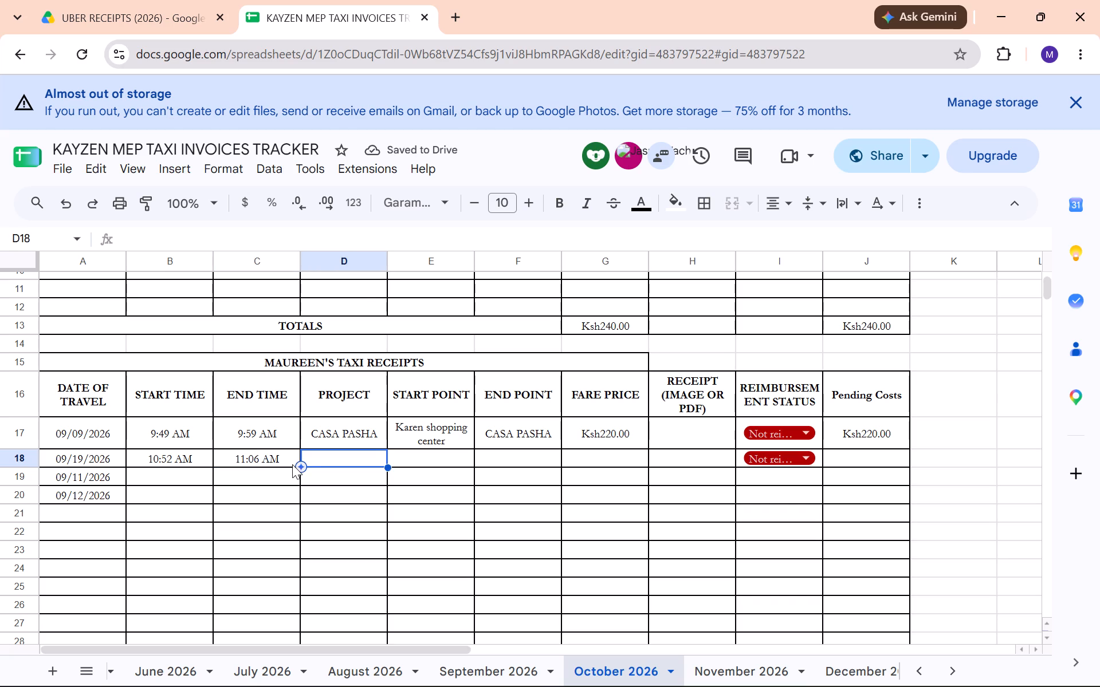
Enter ILRI as the project in Maureen's second receipt row.
key(p)
key(BackSpace)
key(BackSpace)
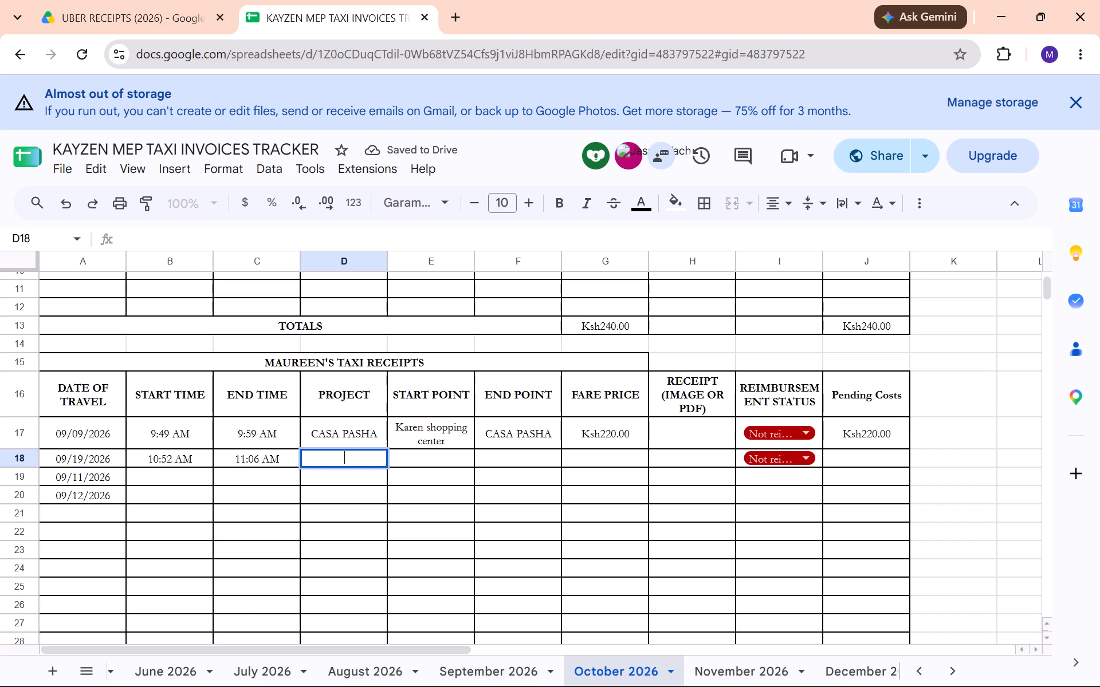
key(o)
key(BackSpace)
key(i)
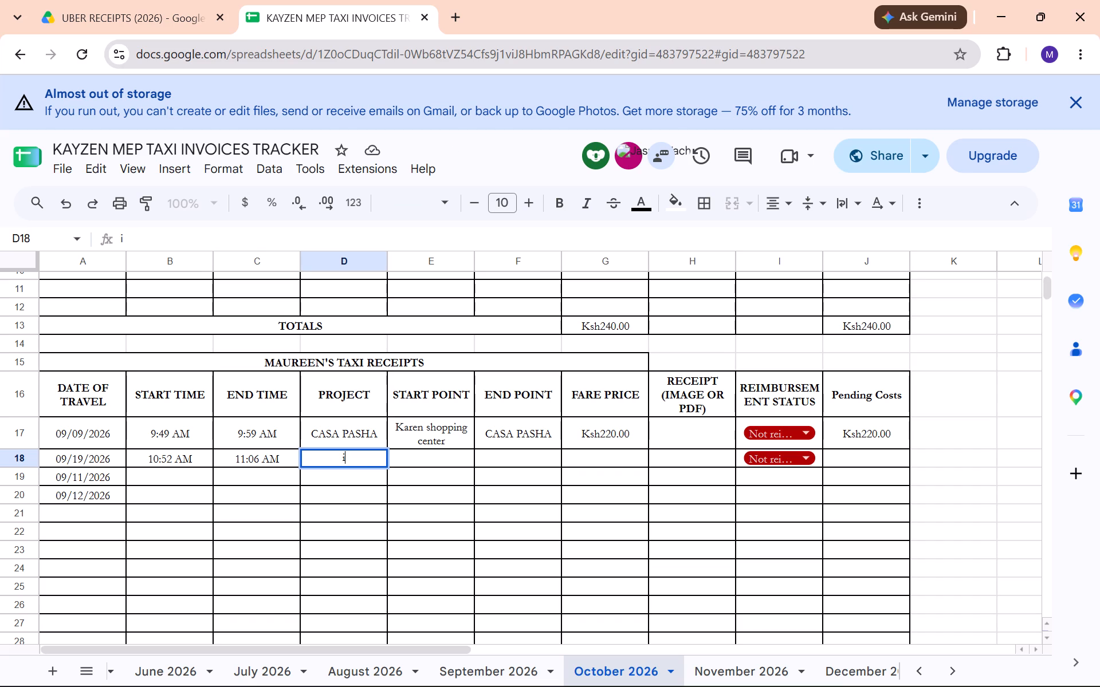
key(BackSpace)
text(ILRI)
Enter PCPB as the start point and ILRI as the end point in Maureen's second receipt row.
click(474, 457)
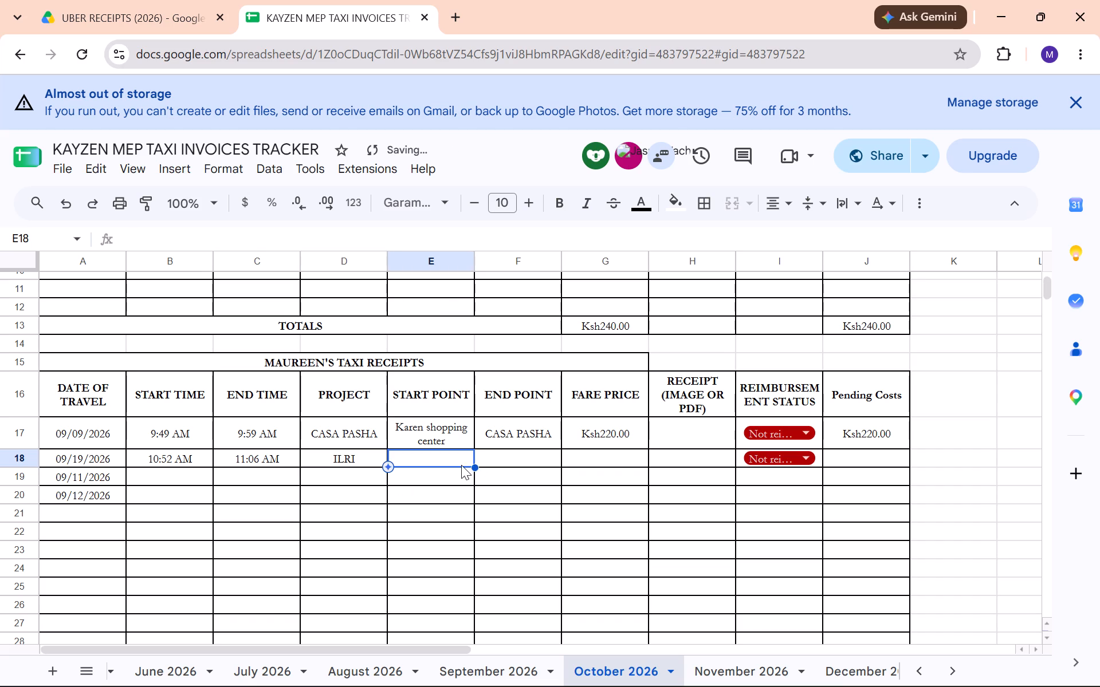
key(p)
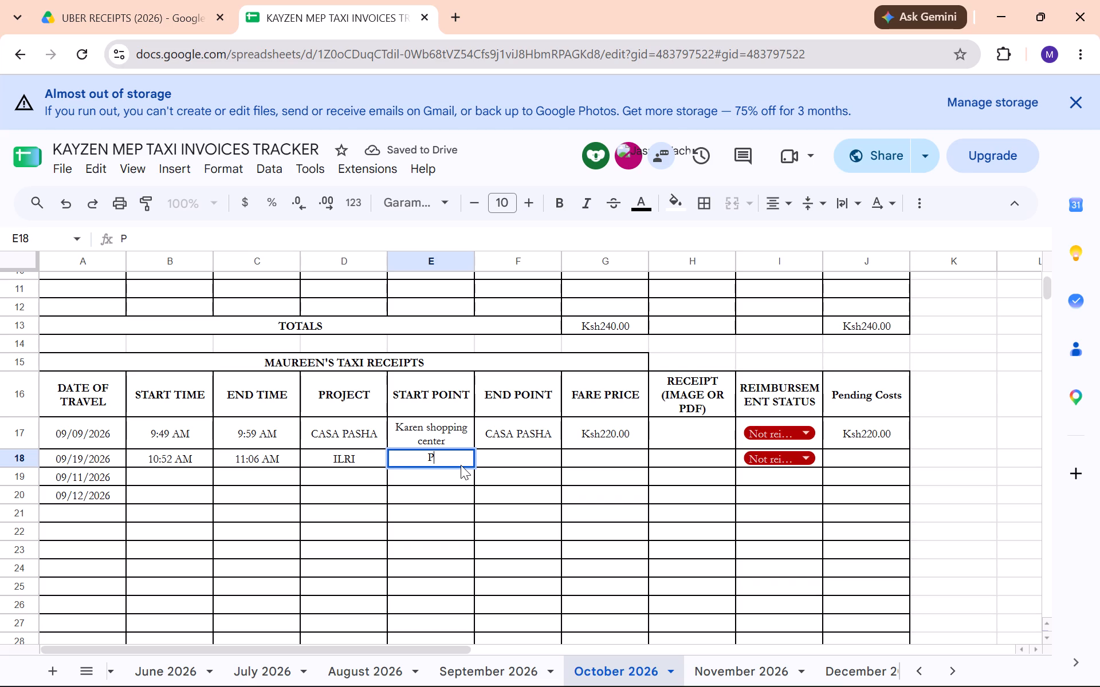
text(CPB)
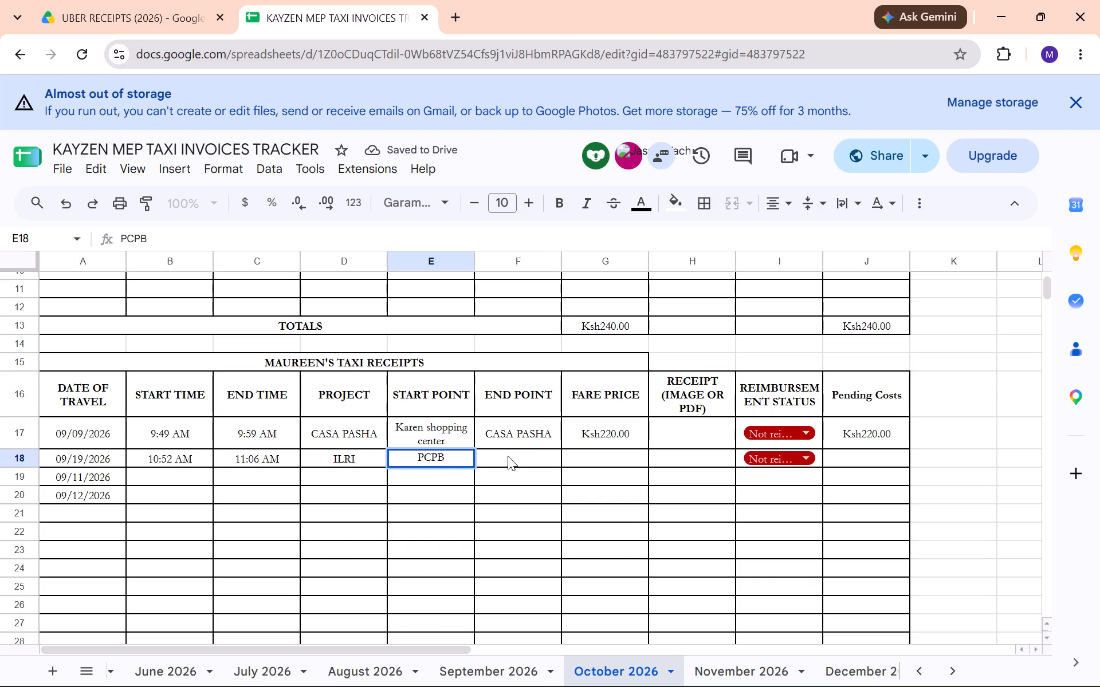
click(509, 455)
text(ILRI)
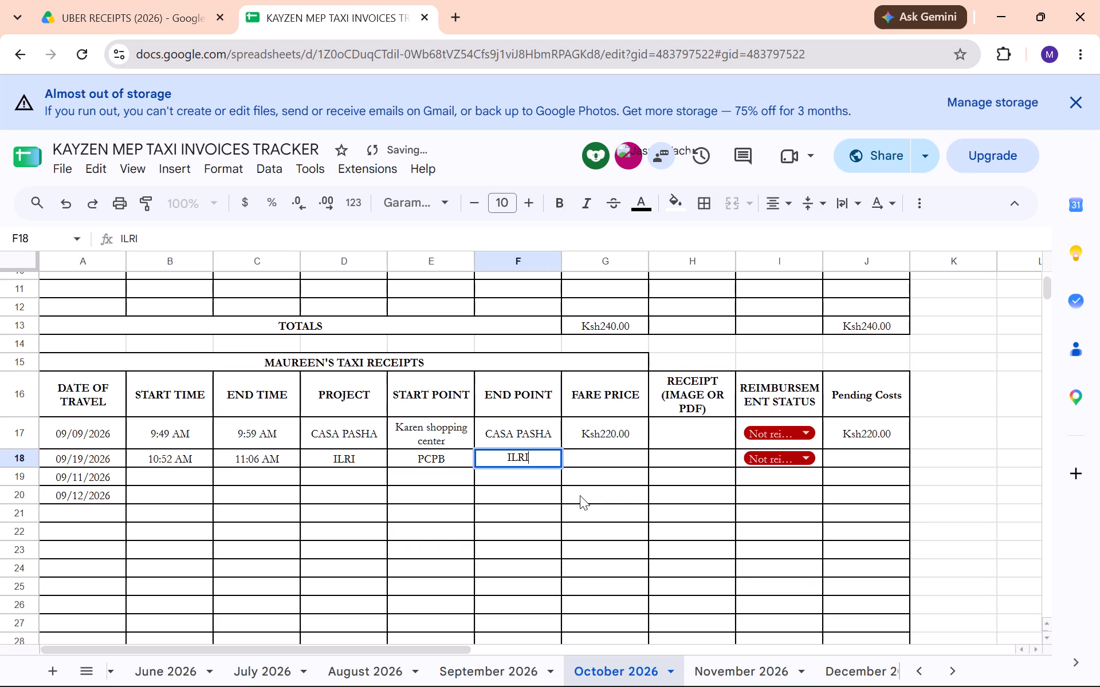
click(580, 495)
Set the fare price in Maureen's second receipt row to 250.
click(592, 459)
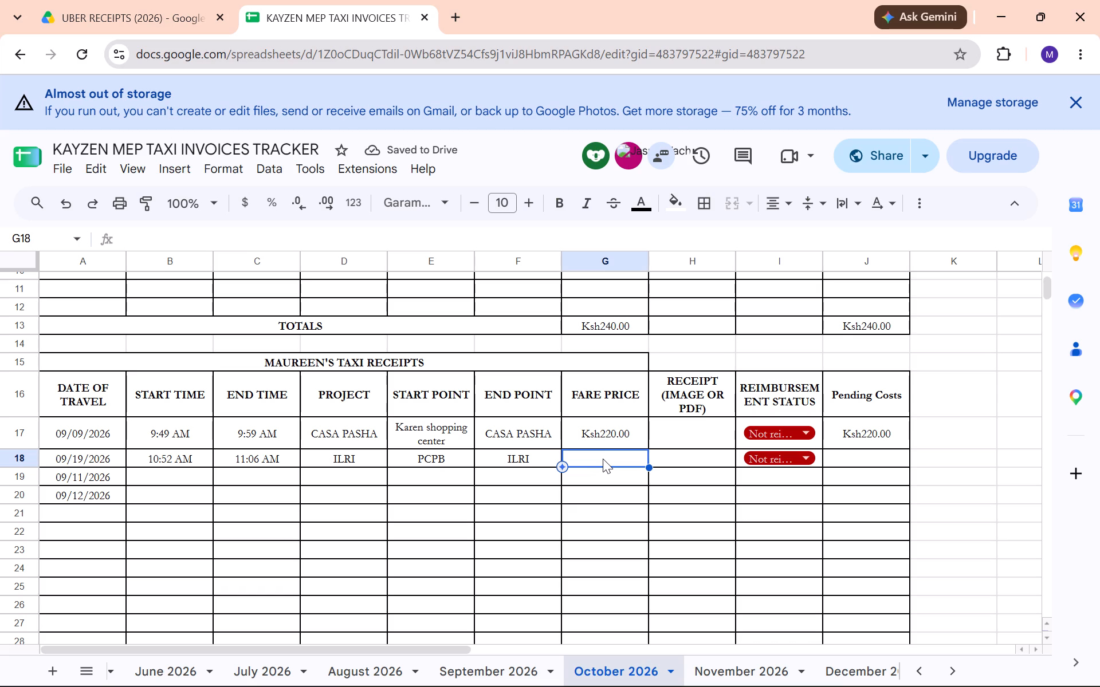
text(250)
click(676, 560)
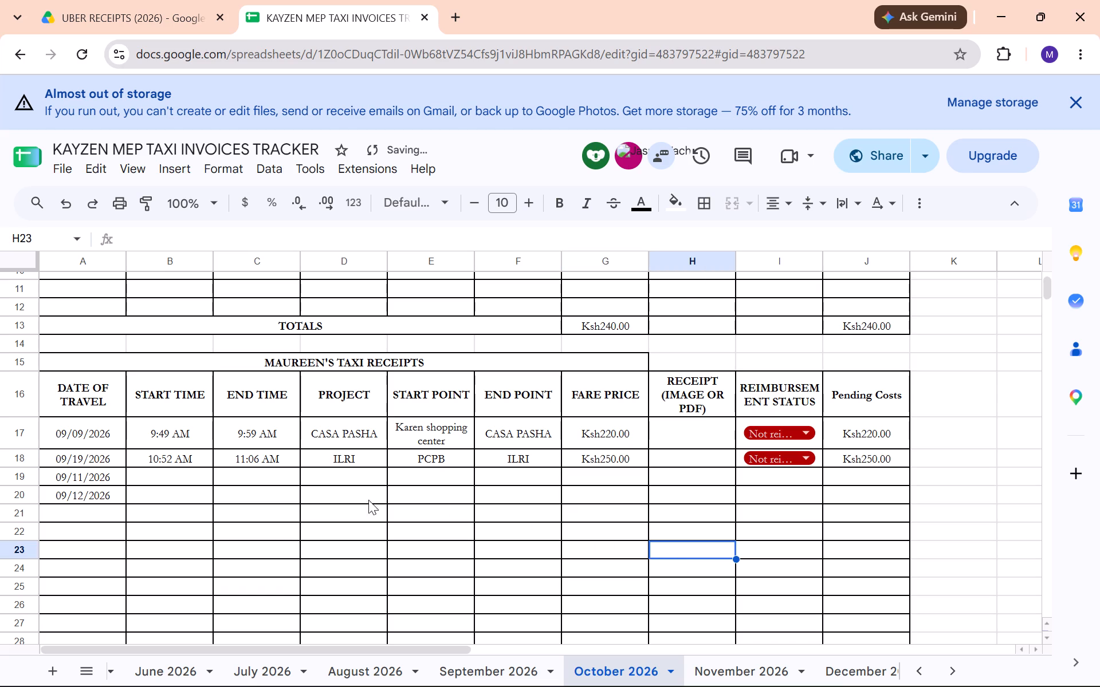
Enter the start time 13:01 and end time 13:12 in Maureen's third receipt row.
click(176, 473)
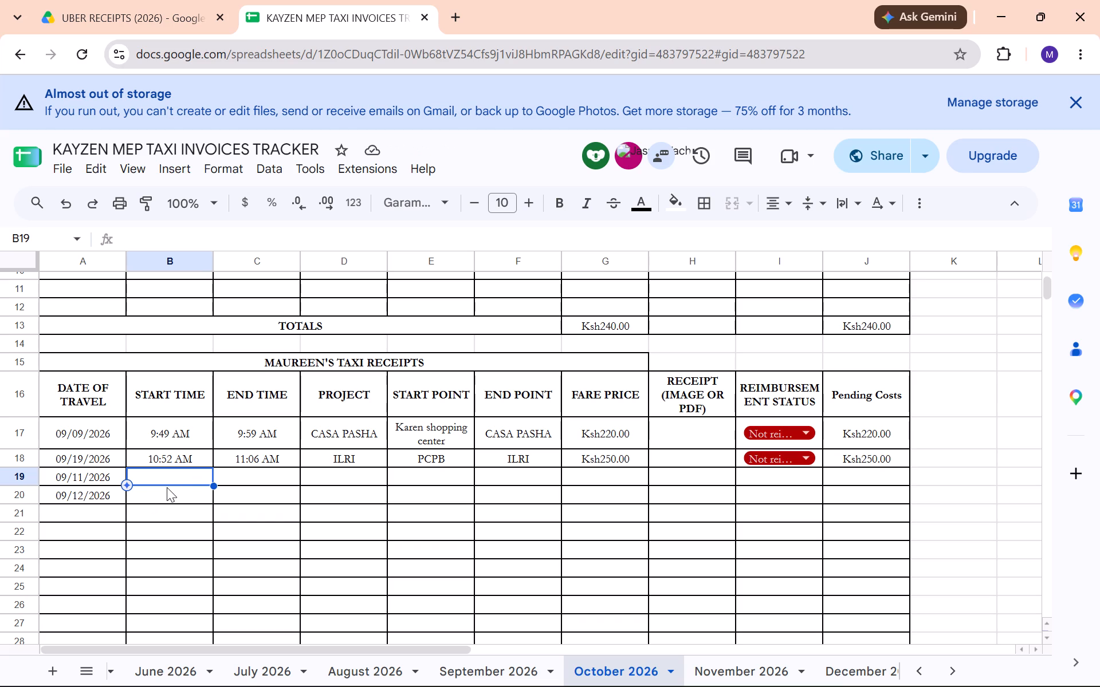
text(13)
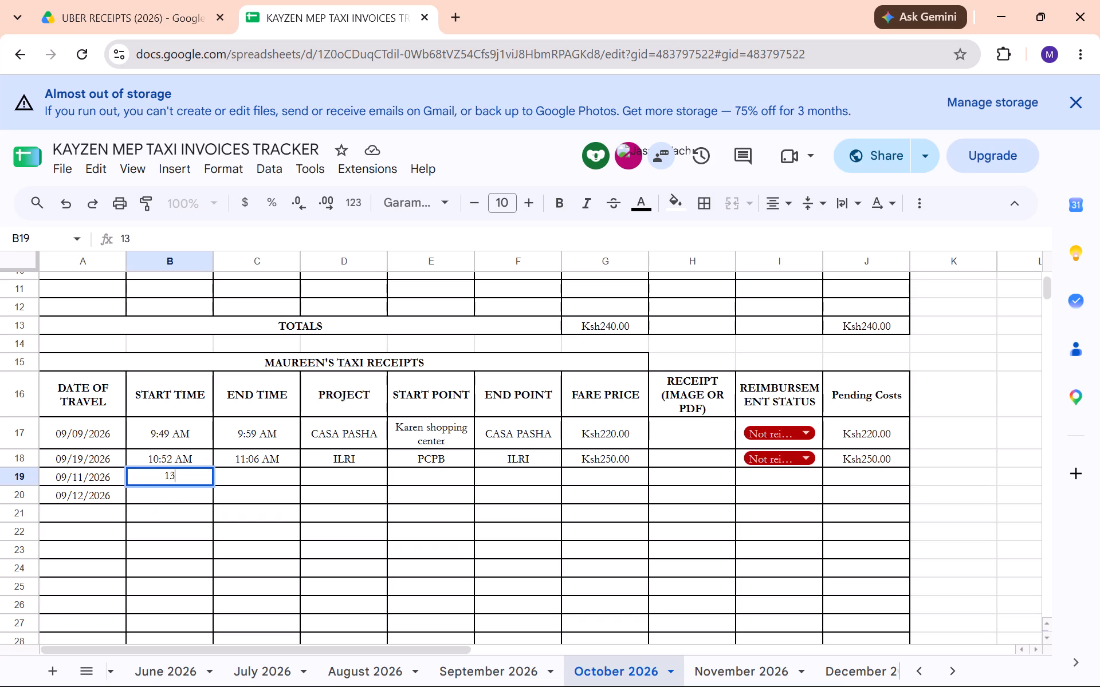
text(:01)
key(Return)
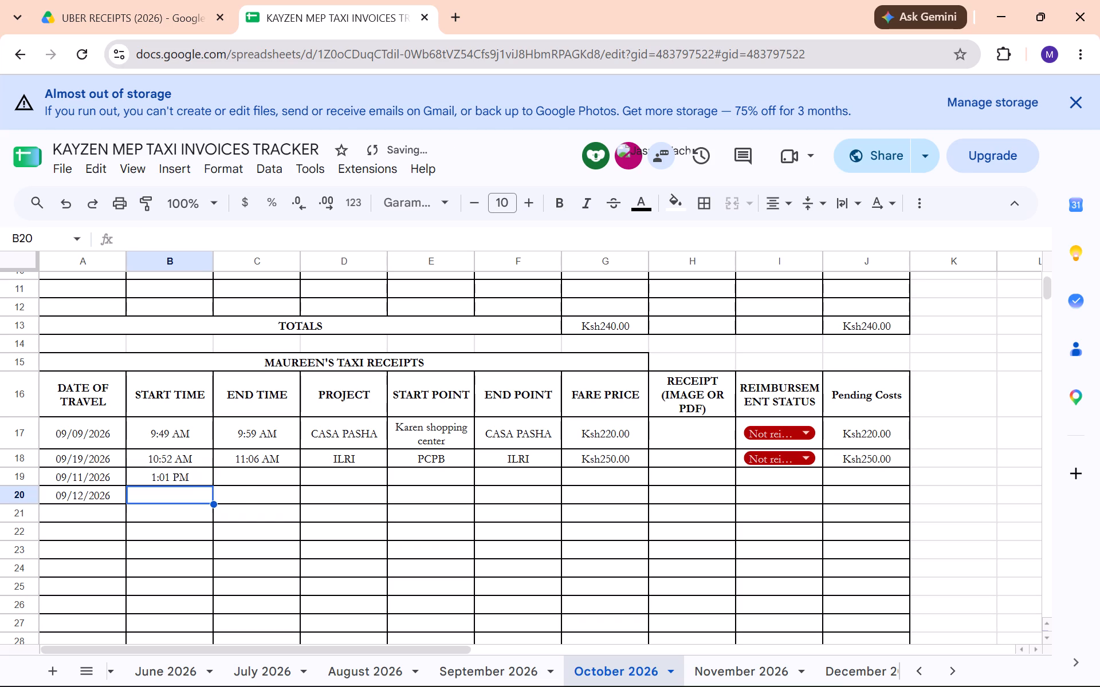
click(242, 481)
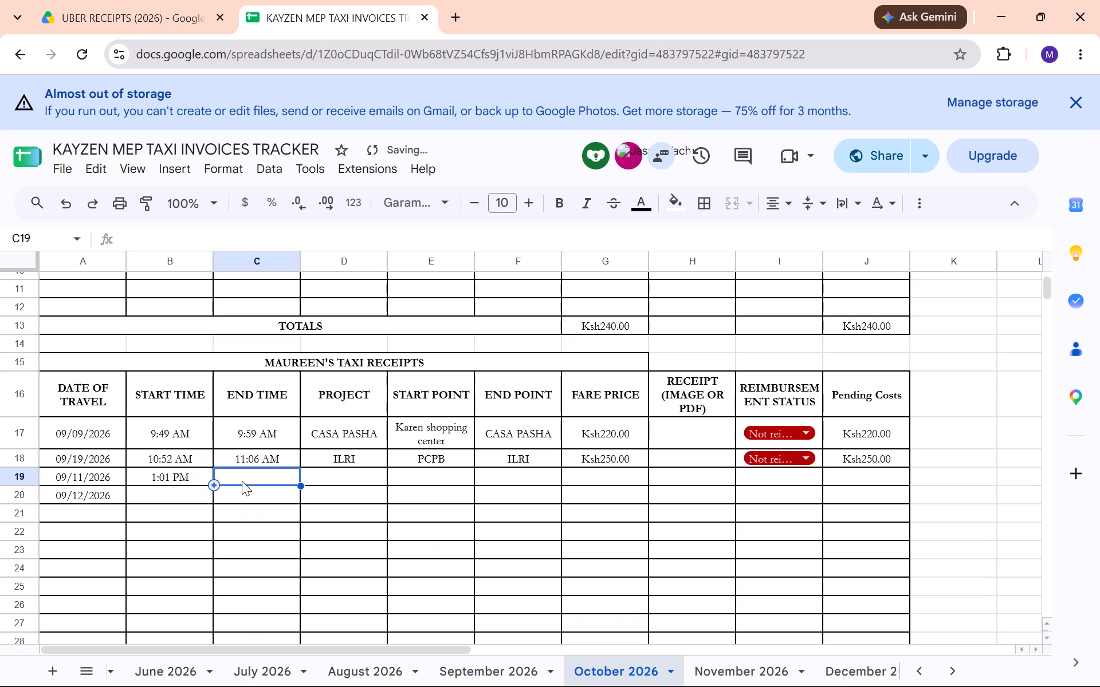
text(13)
text(:12)
key(Return)
Fill the project name ILRI down into Maureen's third receipt row only, clearing any extra copy below it.
click(339, 472)
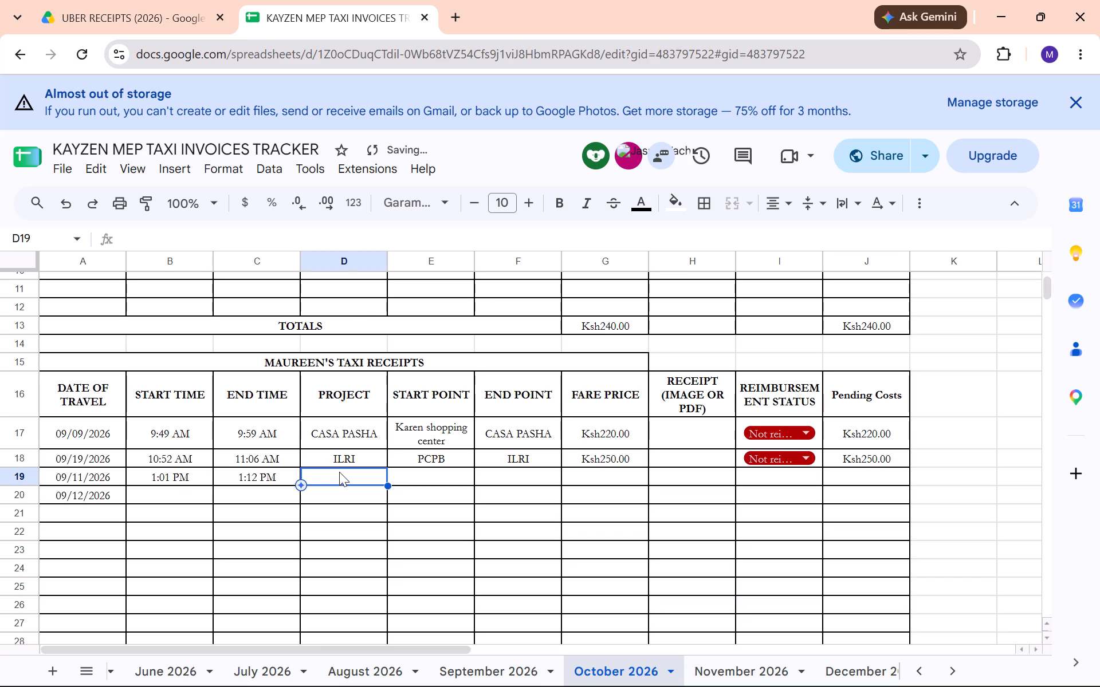
click(372, 455)
drag(388, 468, 386, 487)
click(363, 493)
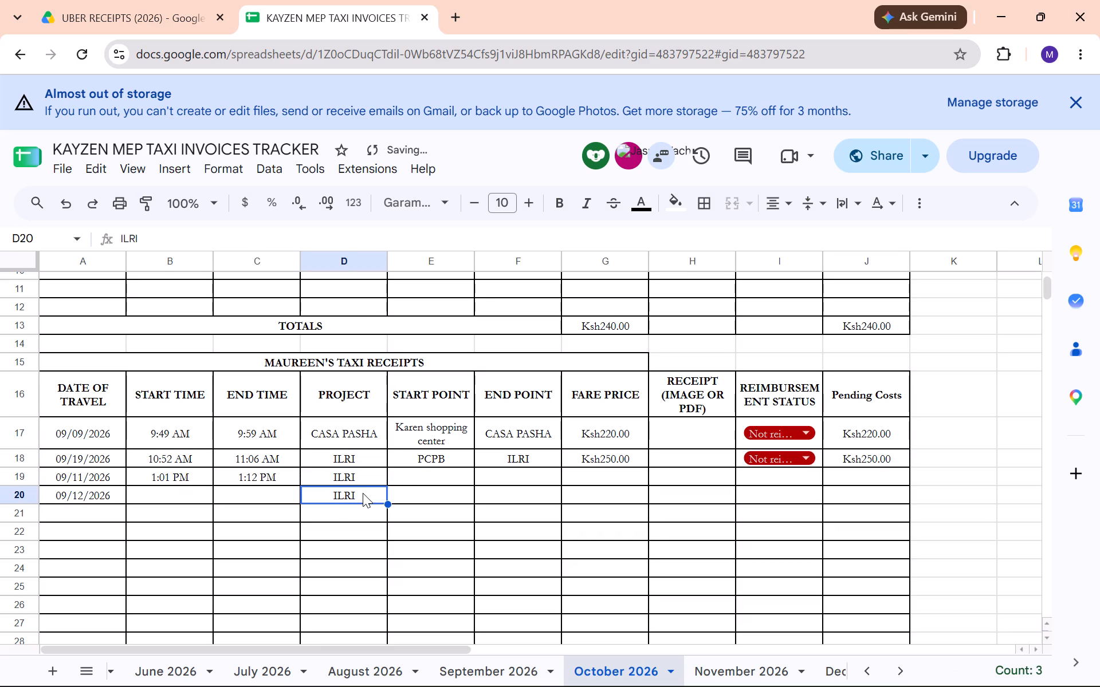
key(Delete)
Enter ILRI as the start point and PCPB as the end point in Maureen's third receipt row.
click(424, 477)
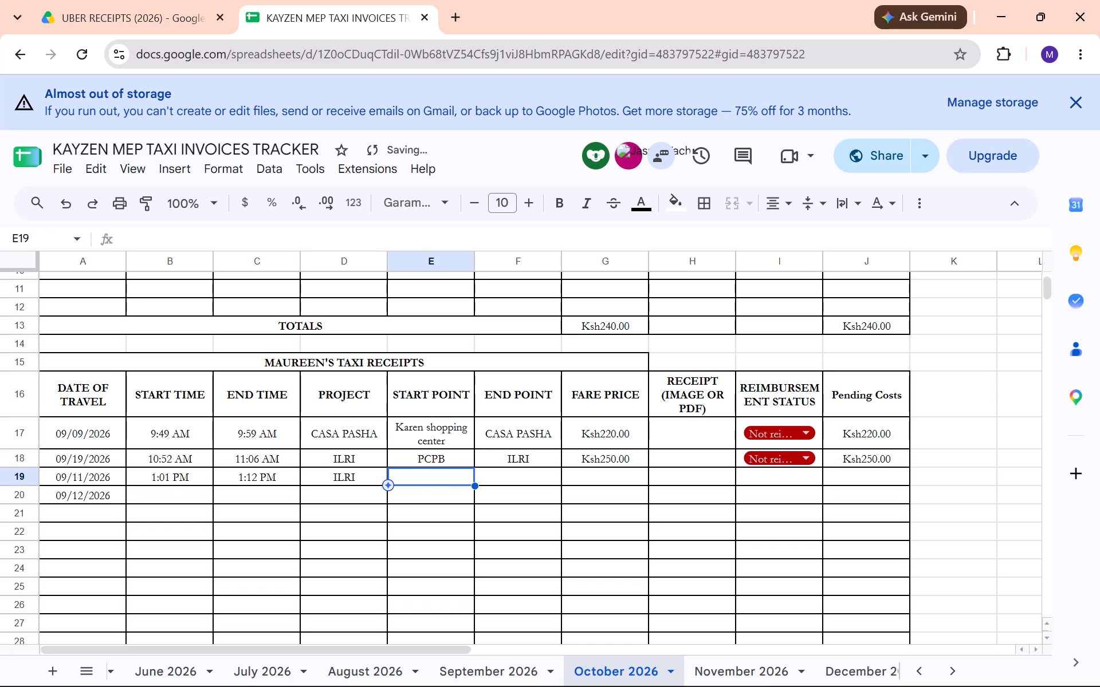
text(IL)
text(RI)
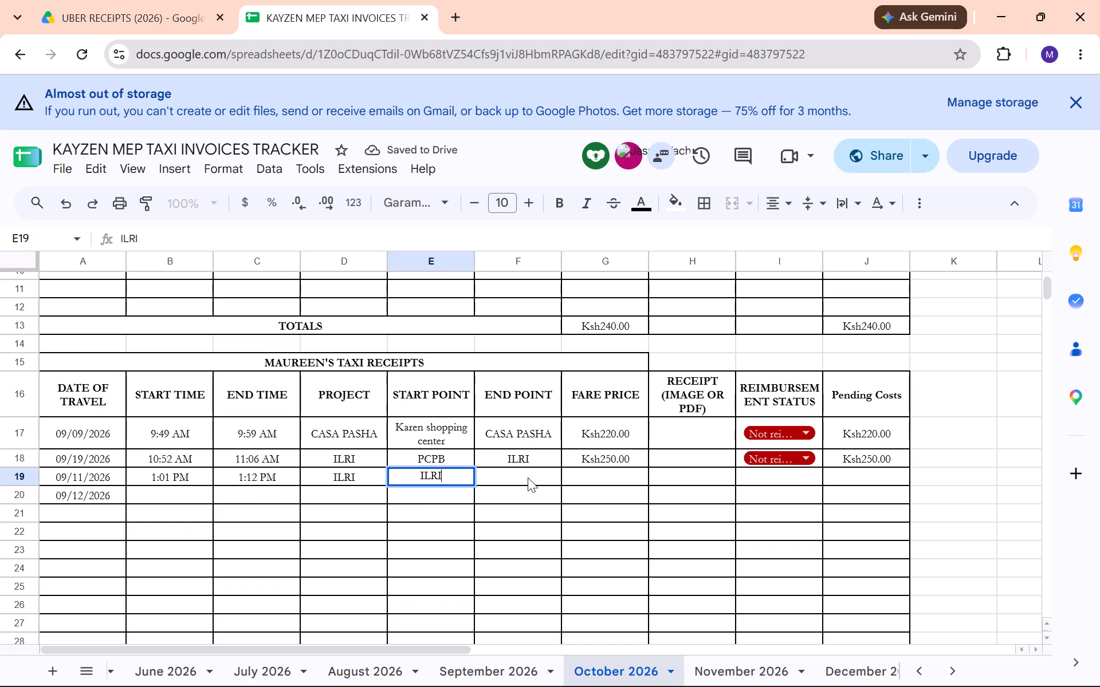
click(528, 477)
key(p)
text(CPC)
key(BackSpace)
key(b)
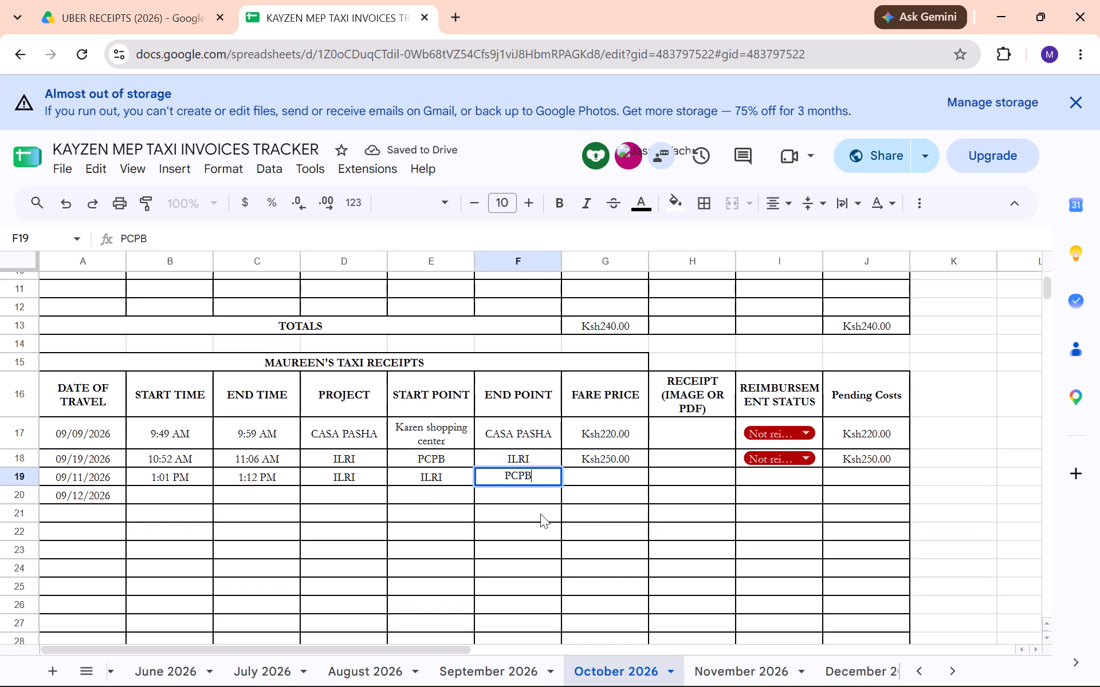
click(540, 514)
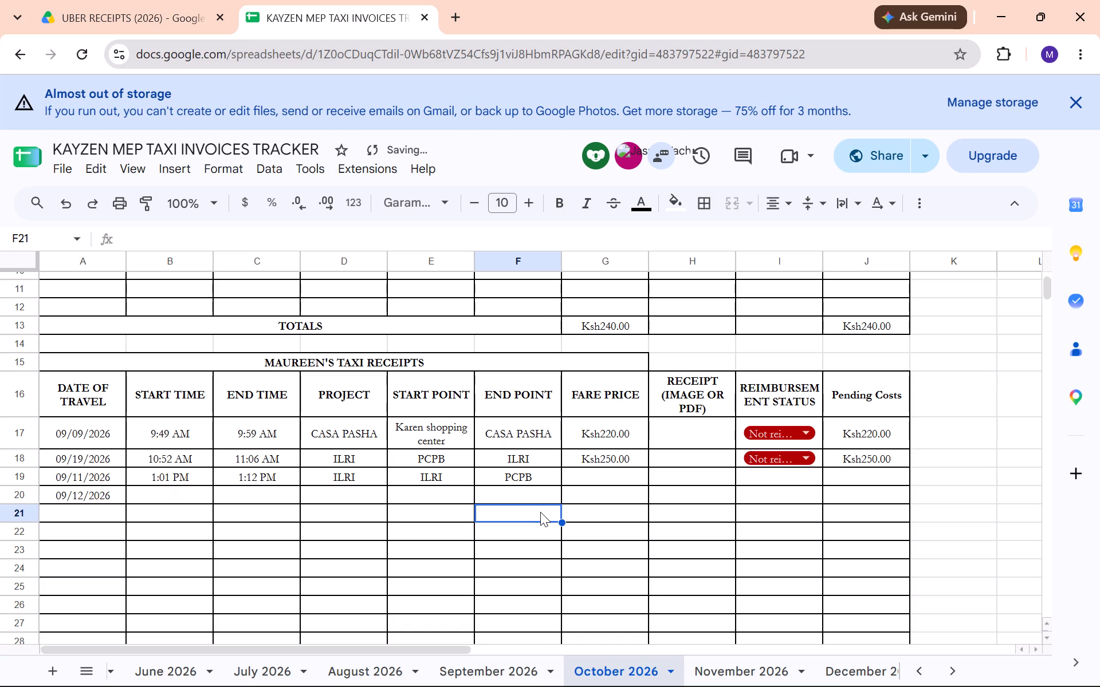
Set the fare price in Maureen's third receipt row to 290.
click(628, 479)
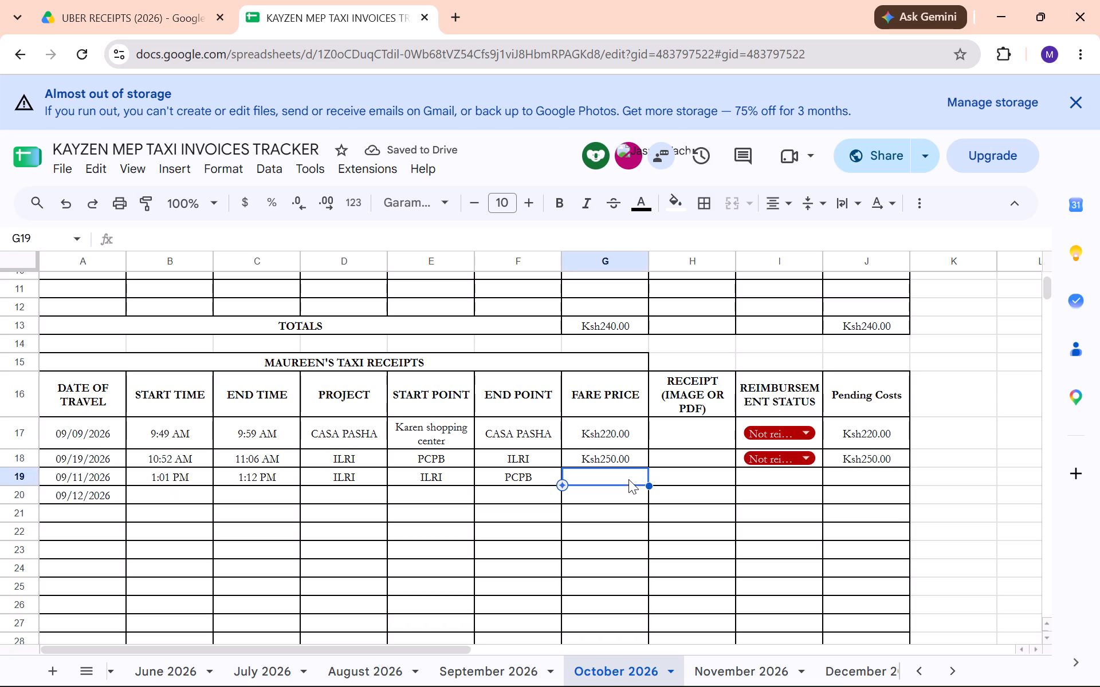
text(20)
key(BackSpace)
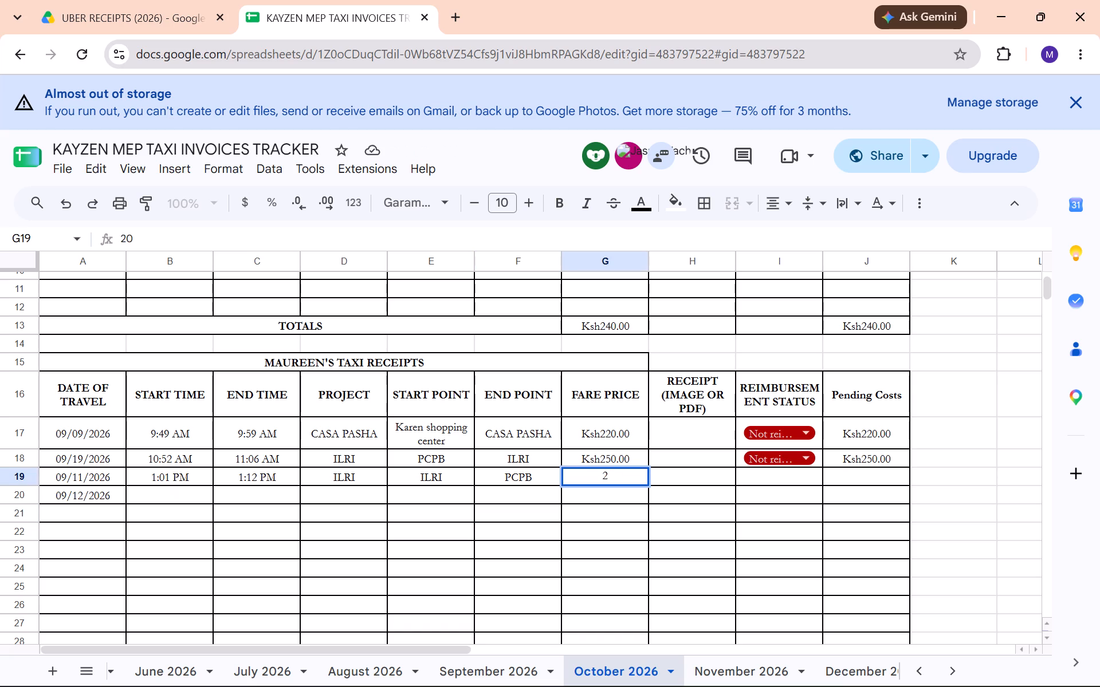
text(90)
click(629, 518)
Change the date of travel in Maureen's third receipt row to 09/19/2026.
click(167, 493)
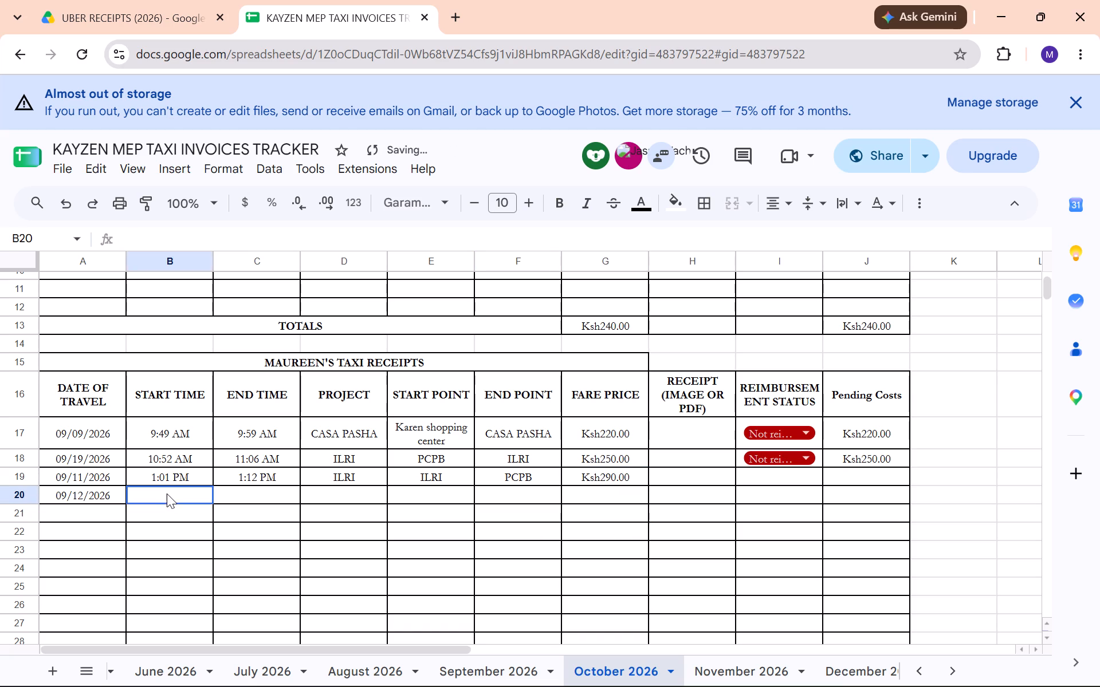
double_click(104, 480)
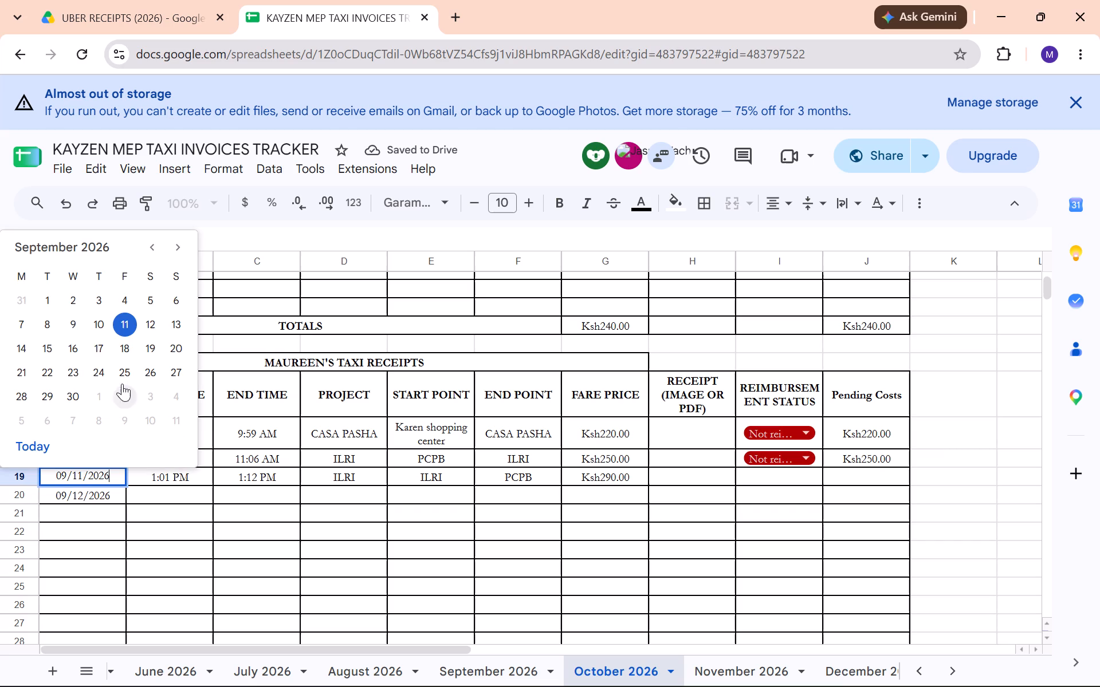
click(142, 352)
Change the date of travel in Maureen's fourth receipt row to 10/23/2026.
click(106, 502)
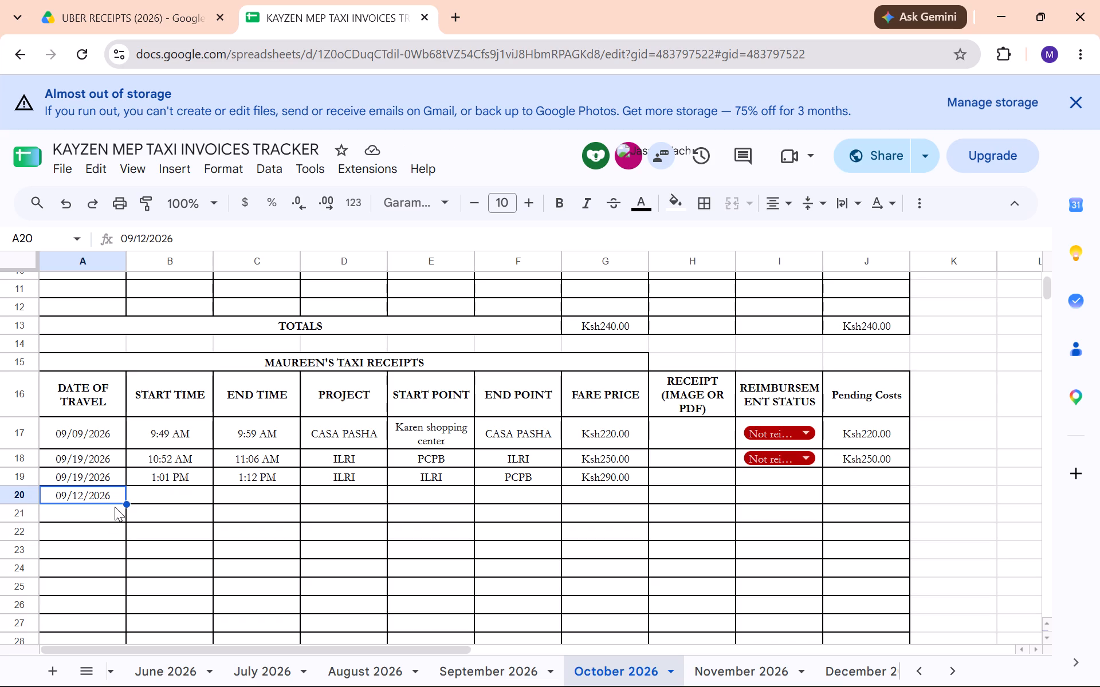
double_click(107, 500)
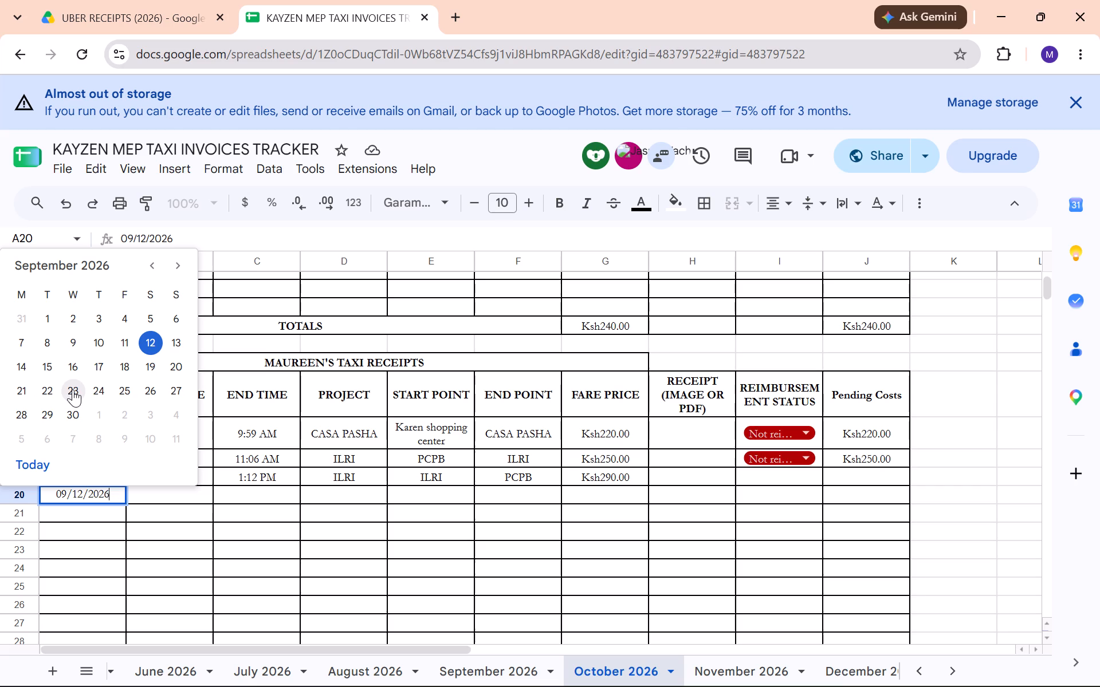
click(183, 266)
click(121, 392)
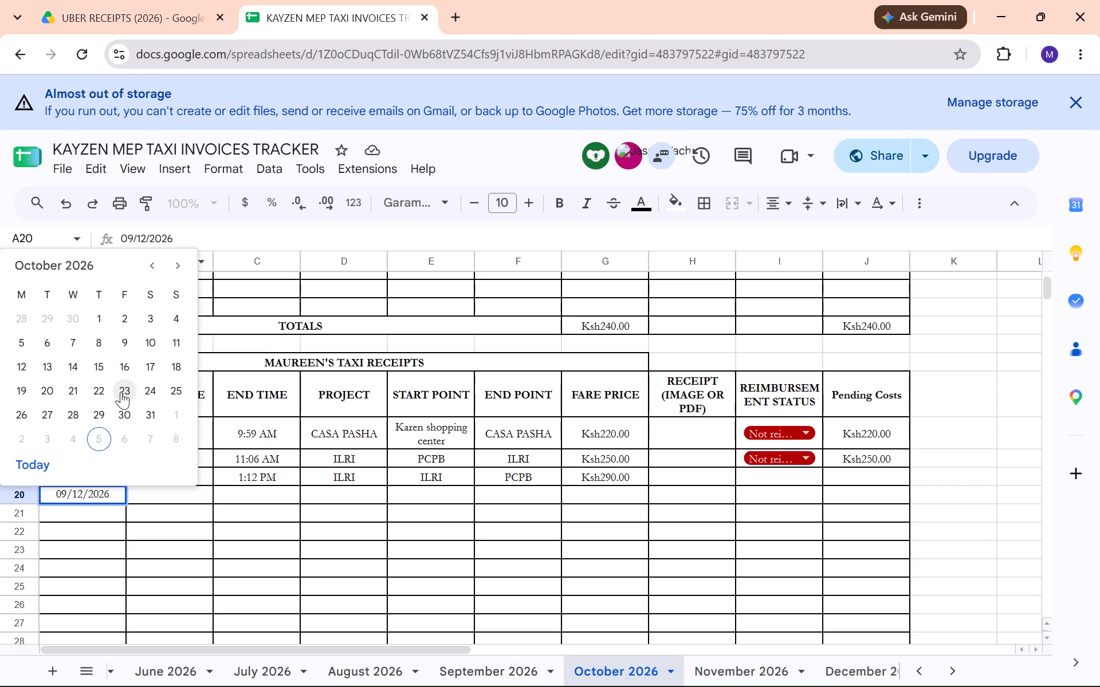
click(96, 488)
double_click(96, 484)
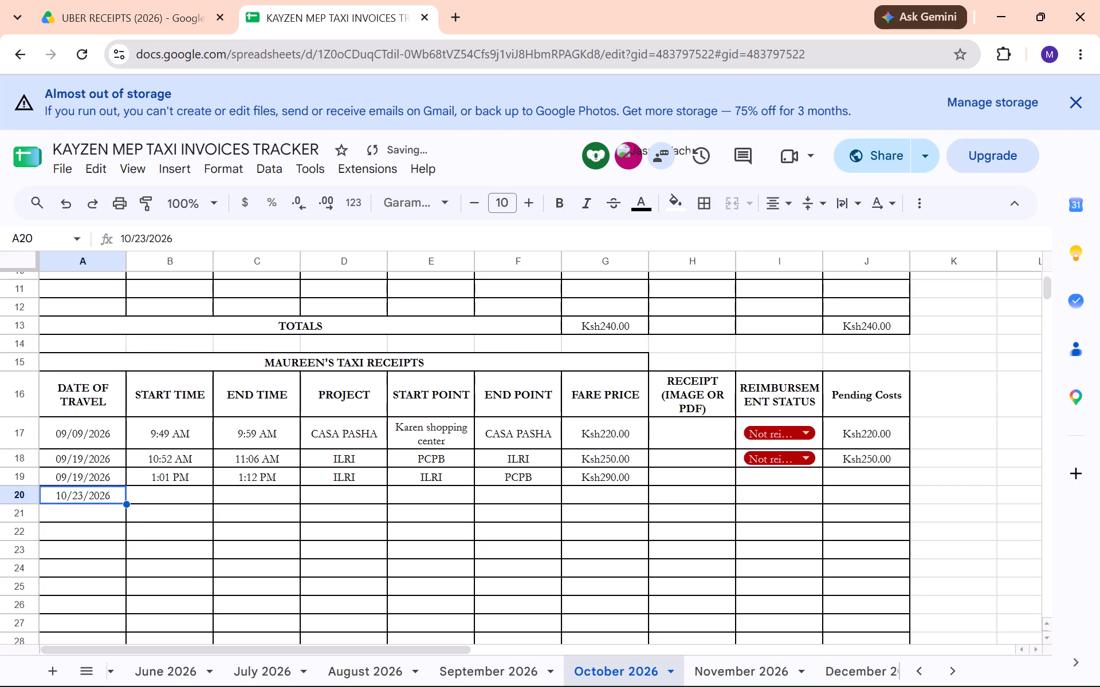
Change the date of travel in Maureen's third receipt row to 10/19/2026.
double_click(96, 478)
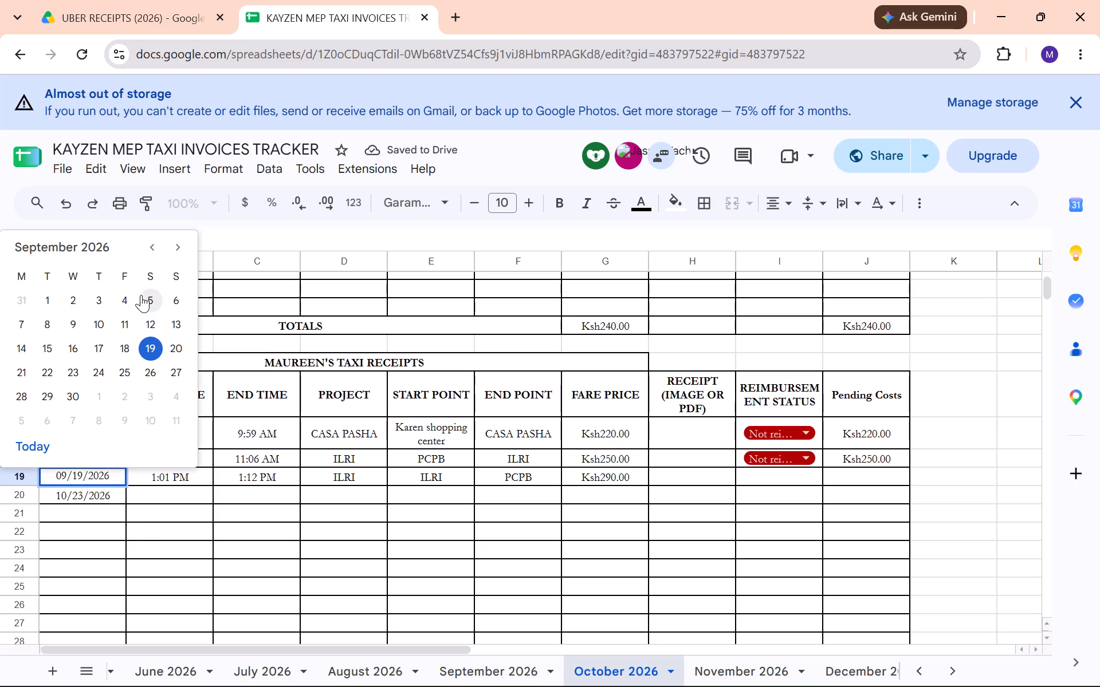
click(170, 249)
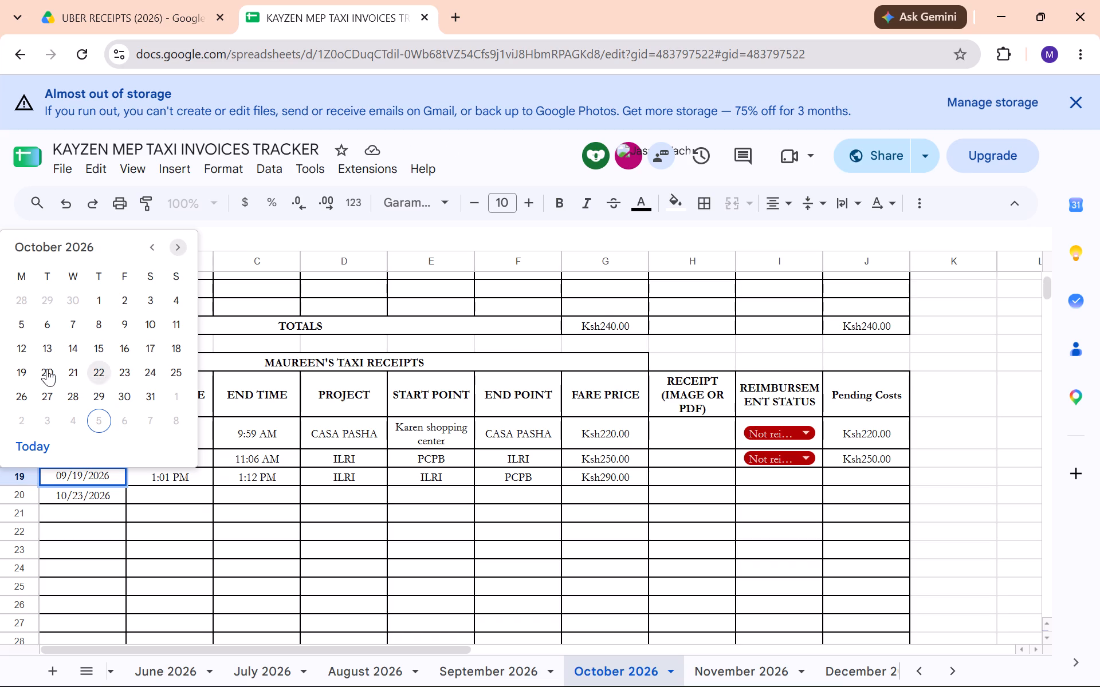
click(29, 366)
click(176, 538)
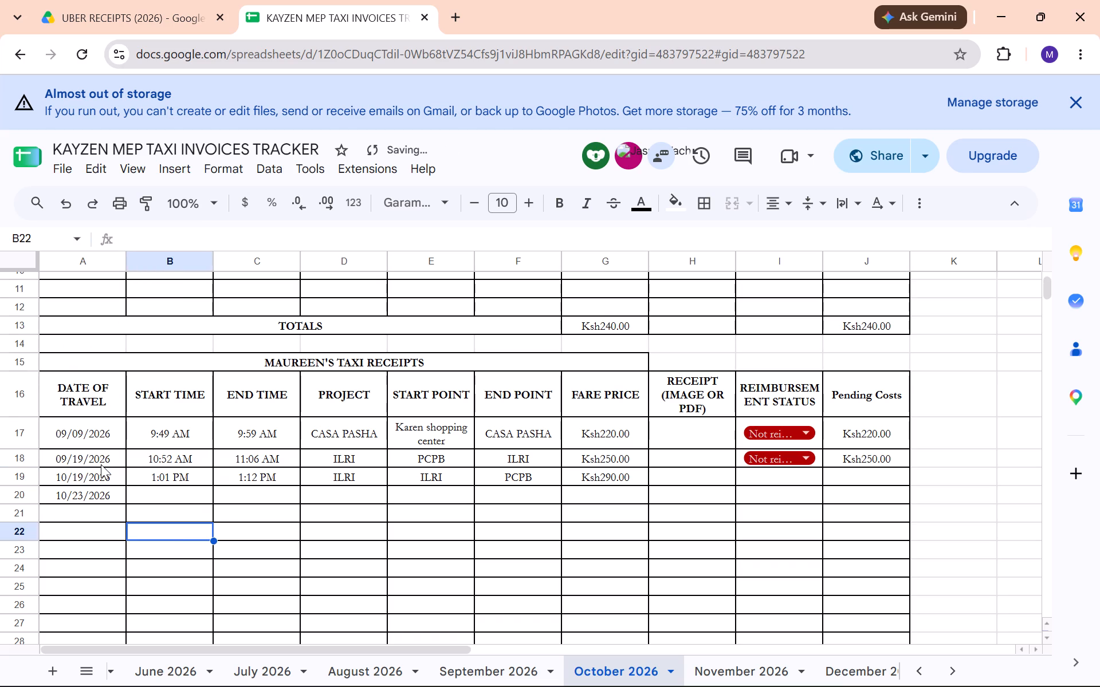
Change the date of travel in Maureen's second receipt row to 10/19/2026.
click(100, 462)
double_click(78, 461)
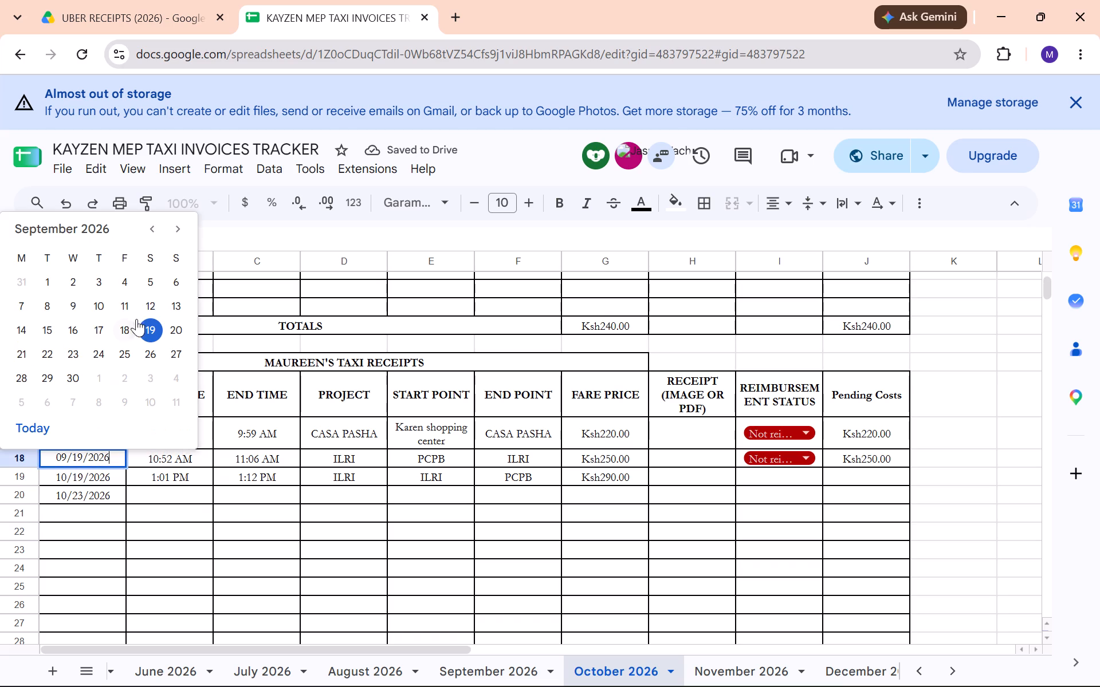
click(177, 228)
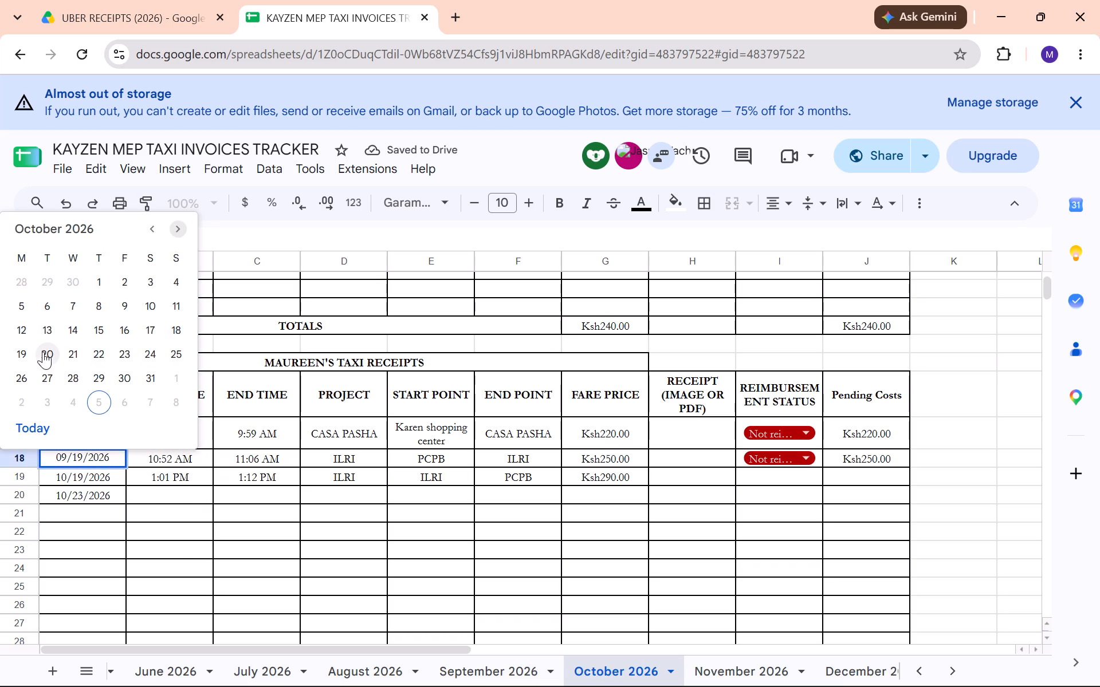
click(26, 354)
click(190, 534)
Change the date of travel in Maureen's first receipt row to 10/09/2026.
double_click(106, 424)
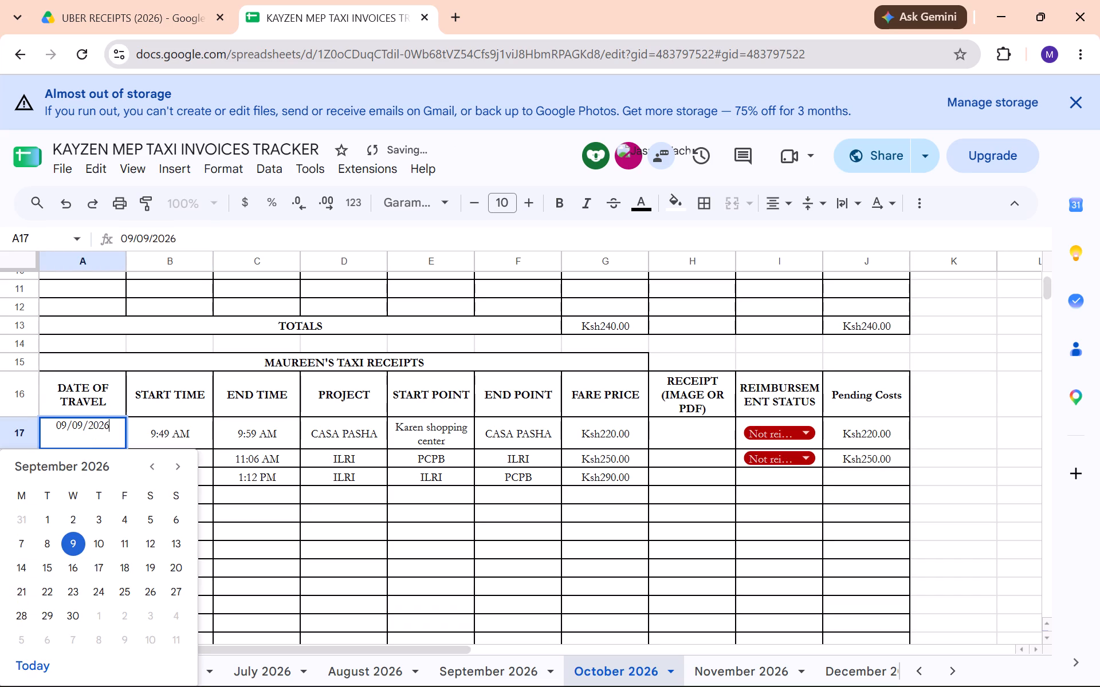
click(183, 465)
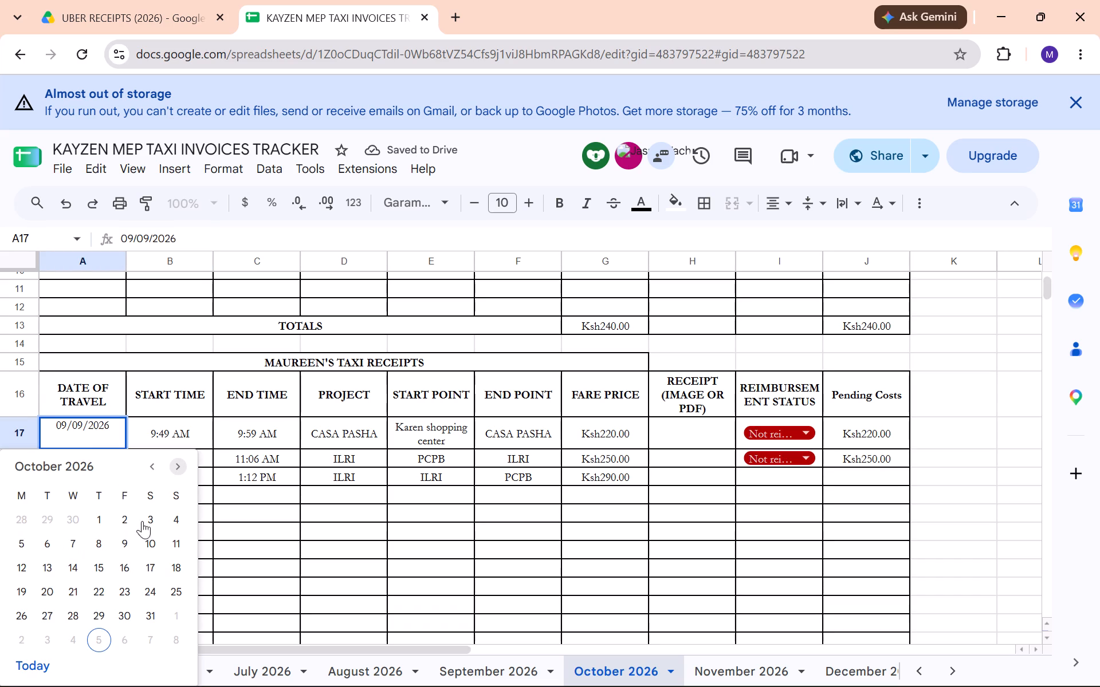
click(124, 542)
click(212, 548)
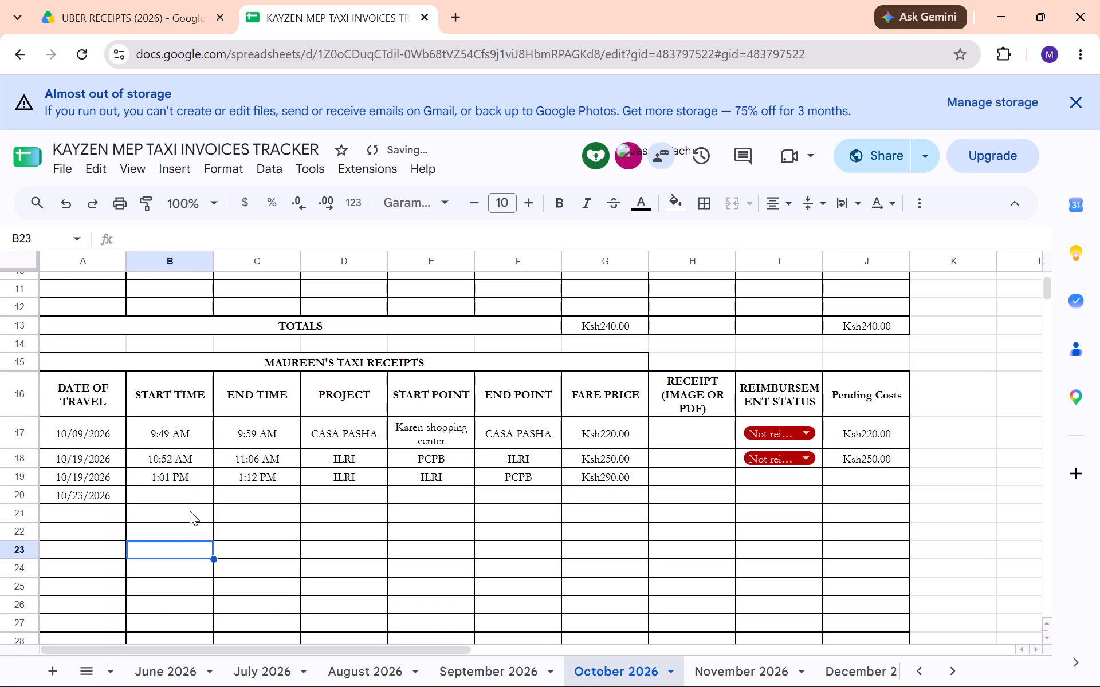
Enter 9:51 as the start time in Maureen's fourth receipt row.
click(184, 498)
scroll(184, 491, down, 1)
scroll(184, 491, up, 4)
scroll(184, 488, down, 5)
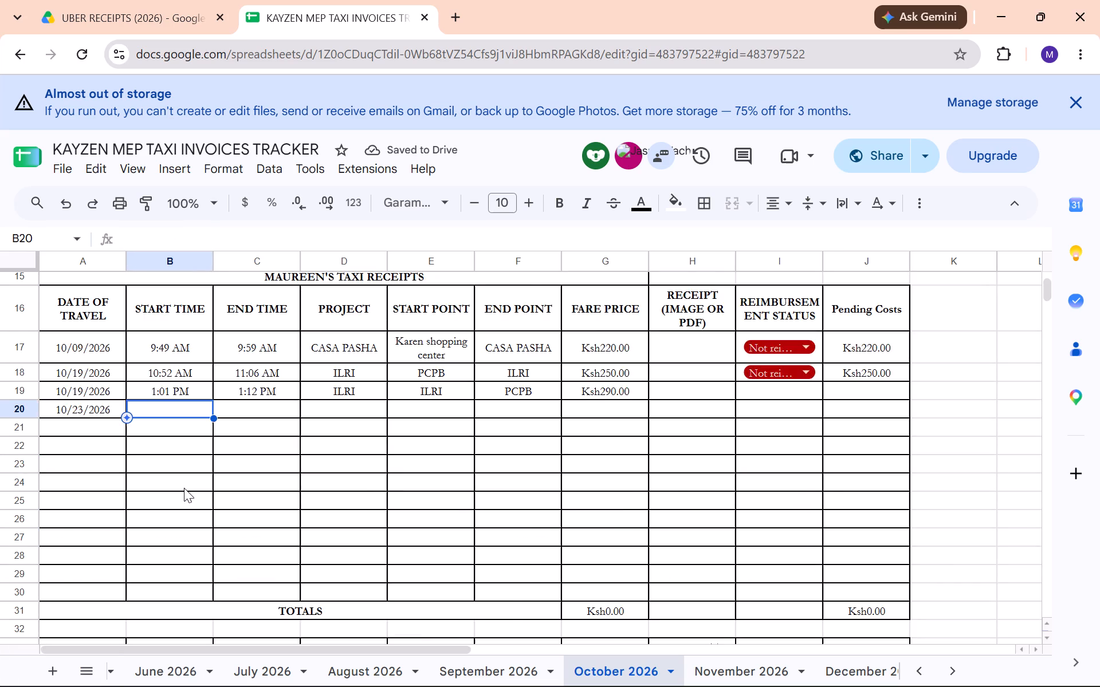
scroll(184, 488, down, 1)
scroll(184, 488, up, 3)
scroll(184, 488, down, 3)
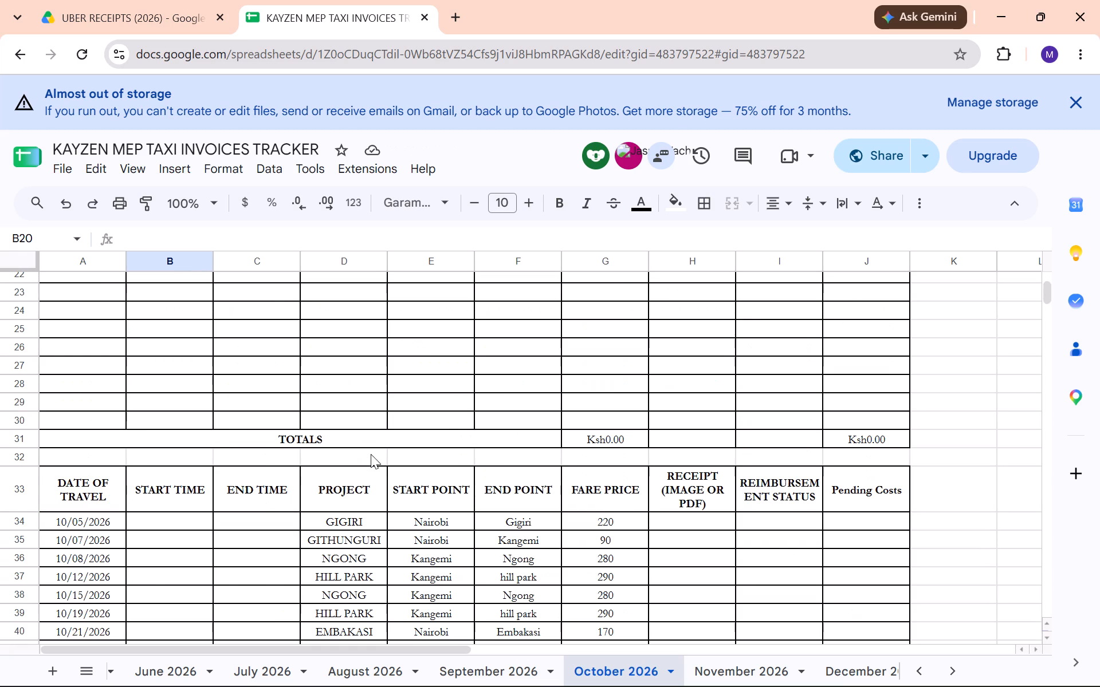
scroll(371, 454, up, 1)
scroll(374, 453, down, 1)
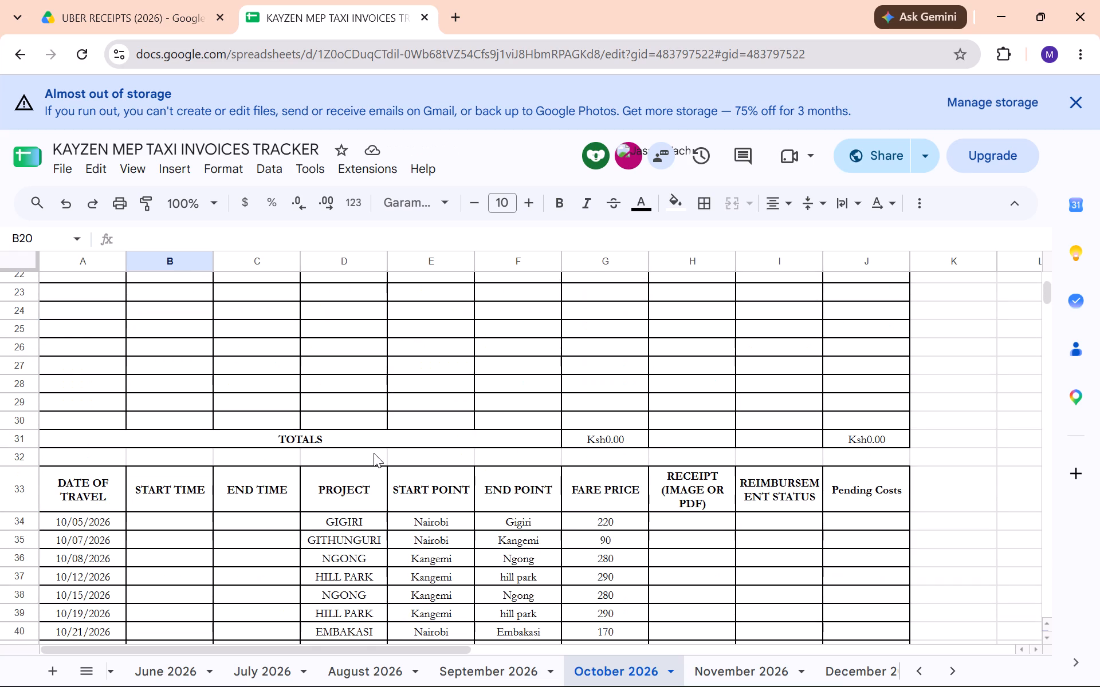
scroll(377, 453, up, 2)
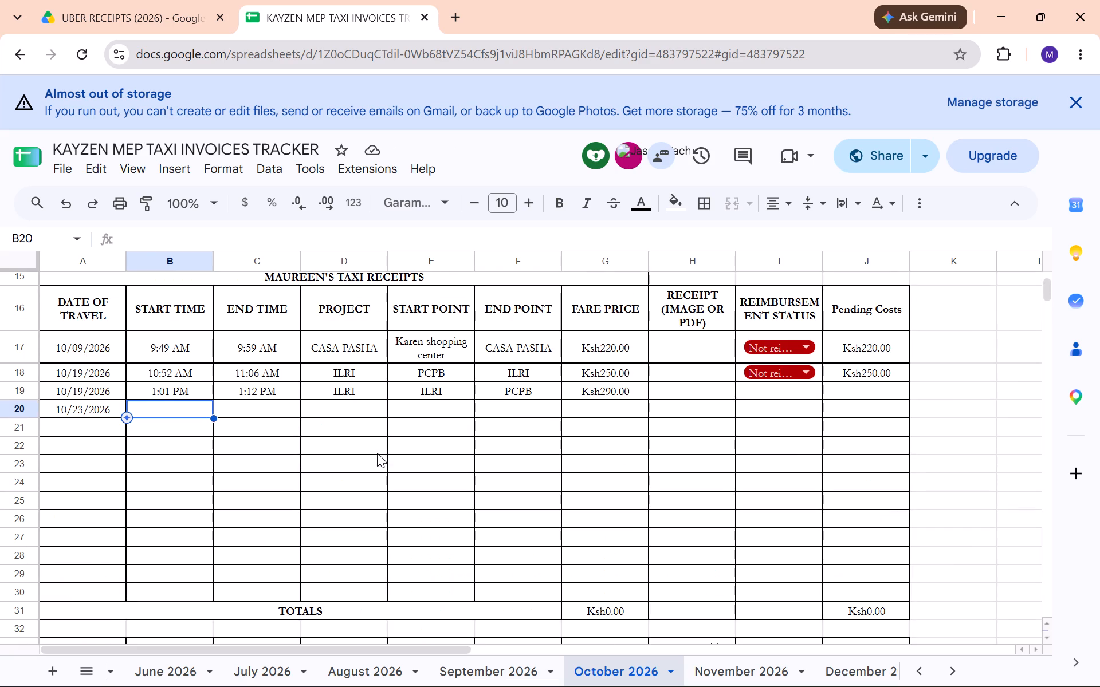
text(9:51)
click(468, 492)
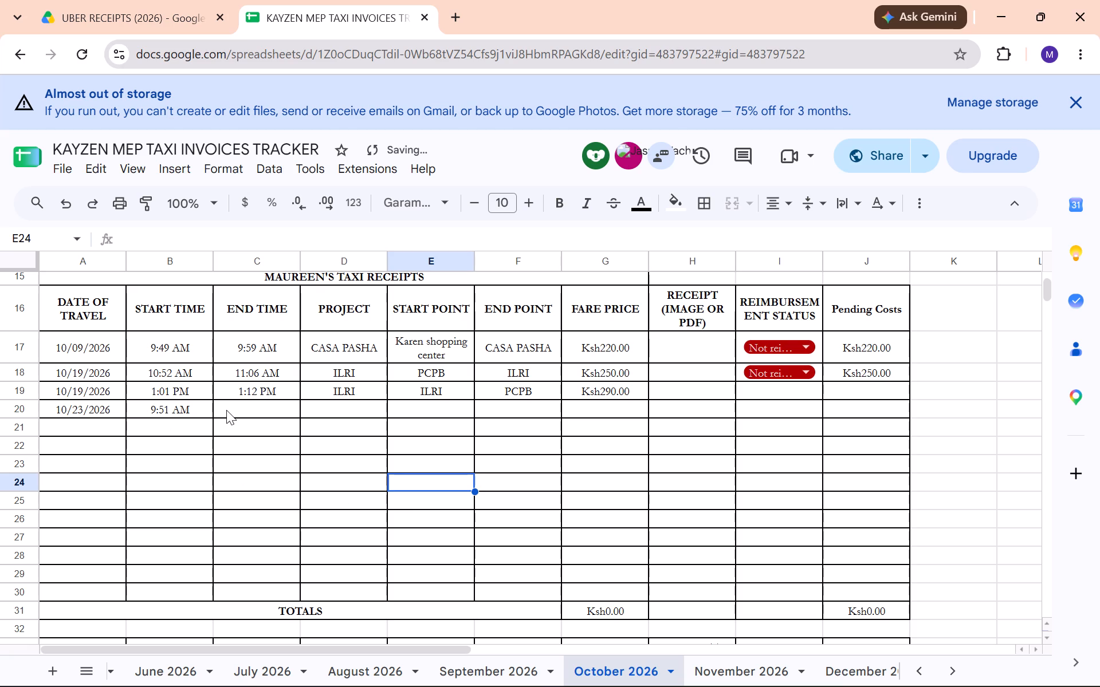
Enter 10:06 as the end time in Maureen's fourth receipt row.
click(227, 409)
text(10)
text(:0)
key(6)
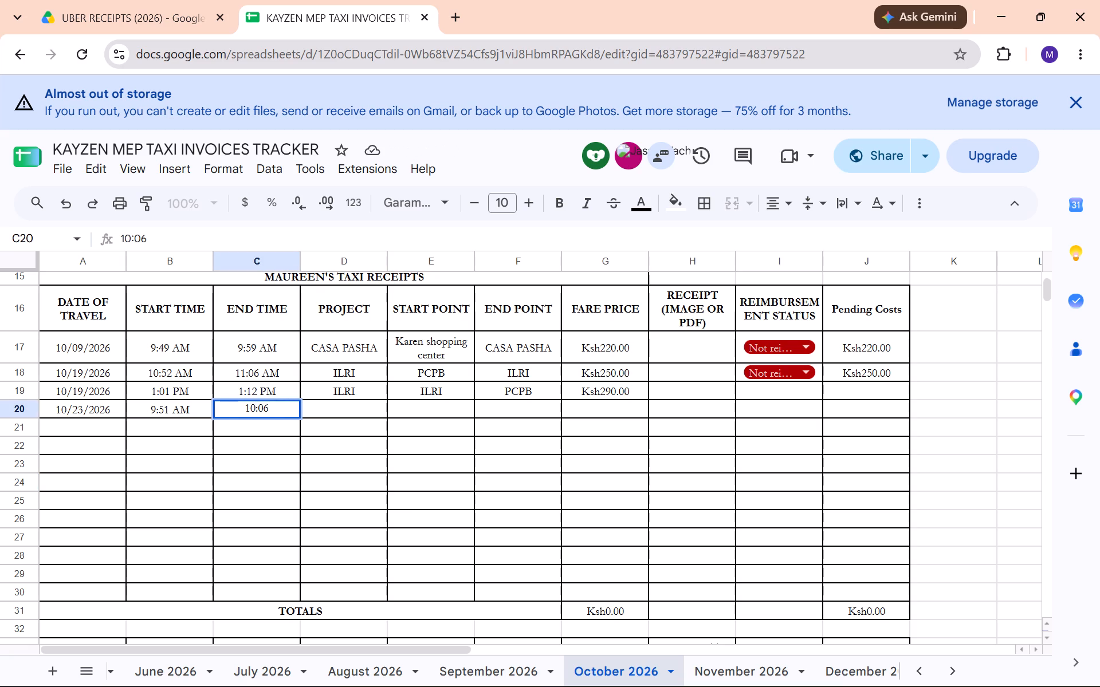
key(Return)
Copy the project, start point, end point and fare price from Maureen's first receipt row into her fourth row.
click(327, 406)
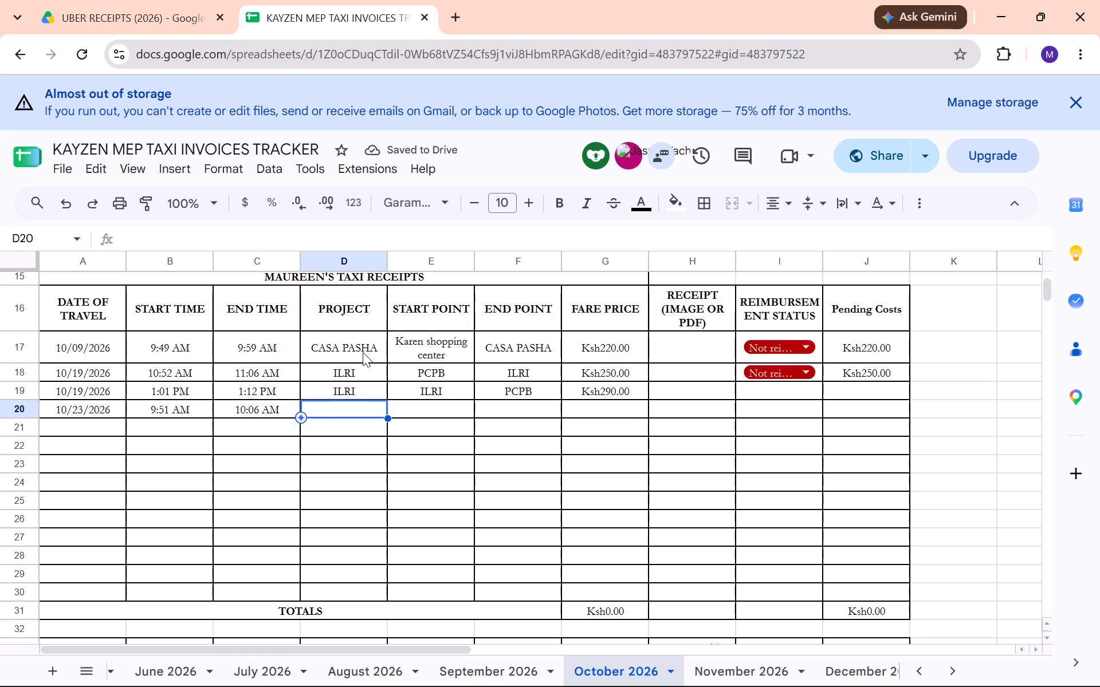
drag(363, 352, 580, 355)
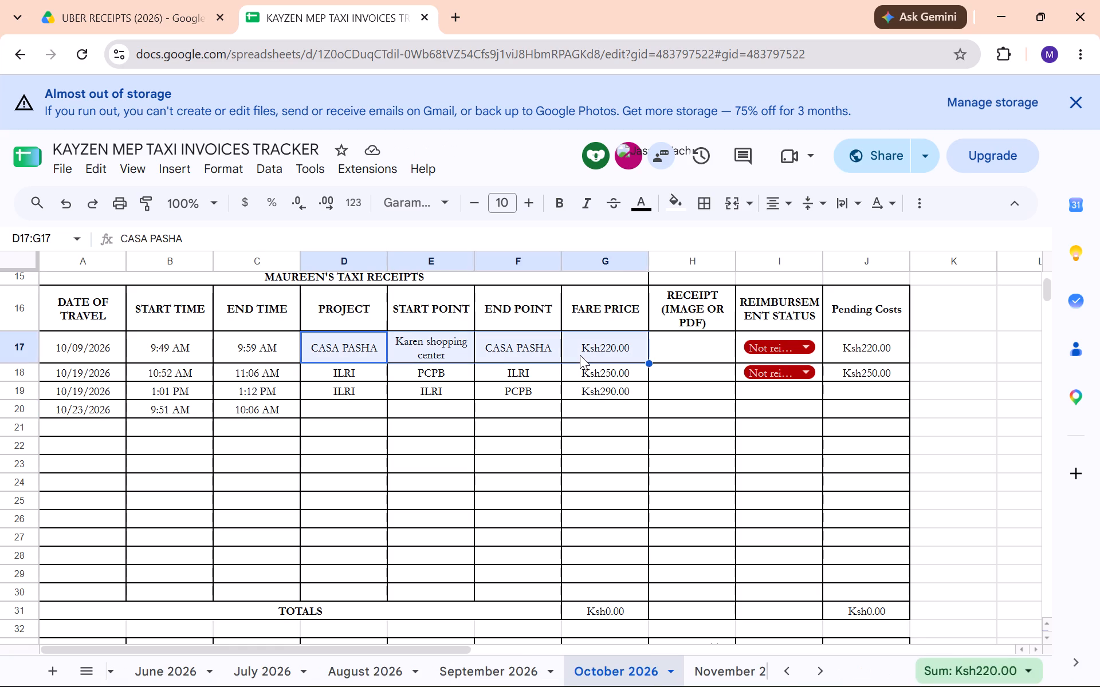
key(ctrl+c)
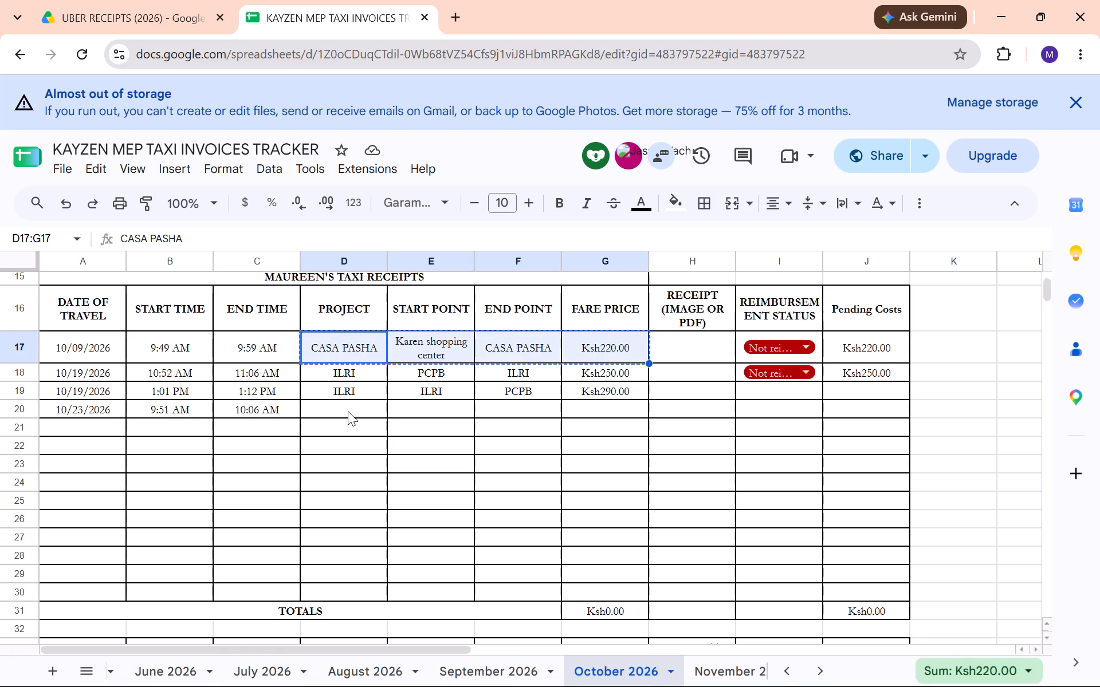
click(348, 411)
key(ctrl+v)
click(445, 480)
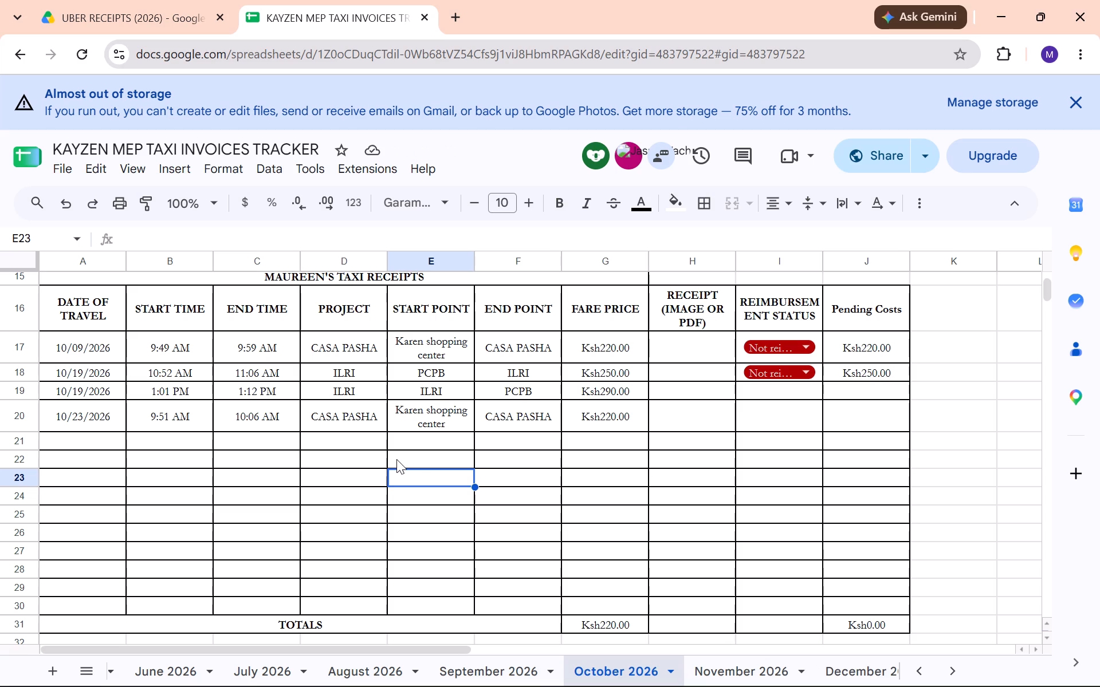
Copy the 10/23/2026 date of travel from Maureen's fourth receipt row into her fifth row.
click(97, 416)
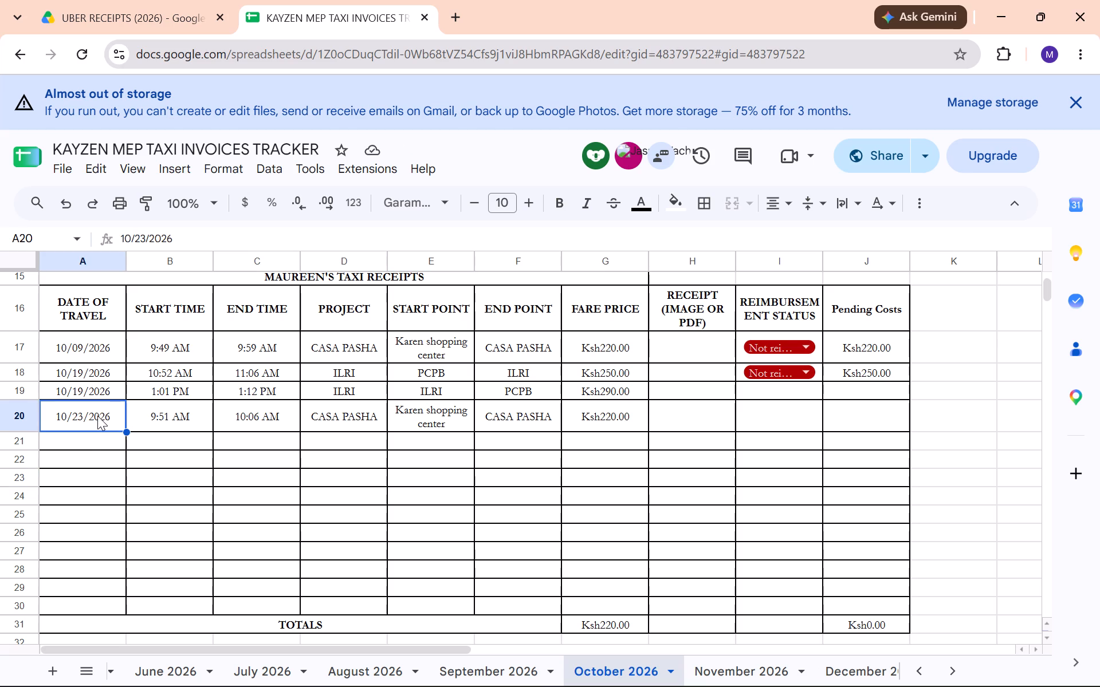
key(ctrl+c)
click(89, 440)
key(ctrl+v)
Enter 13:47 as the start time and 13:58 as the end time in Maureen's fifth receipt row.
click(173, 444)
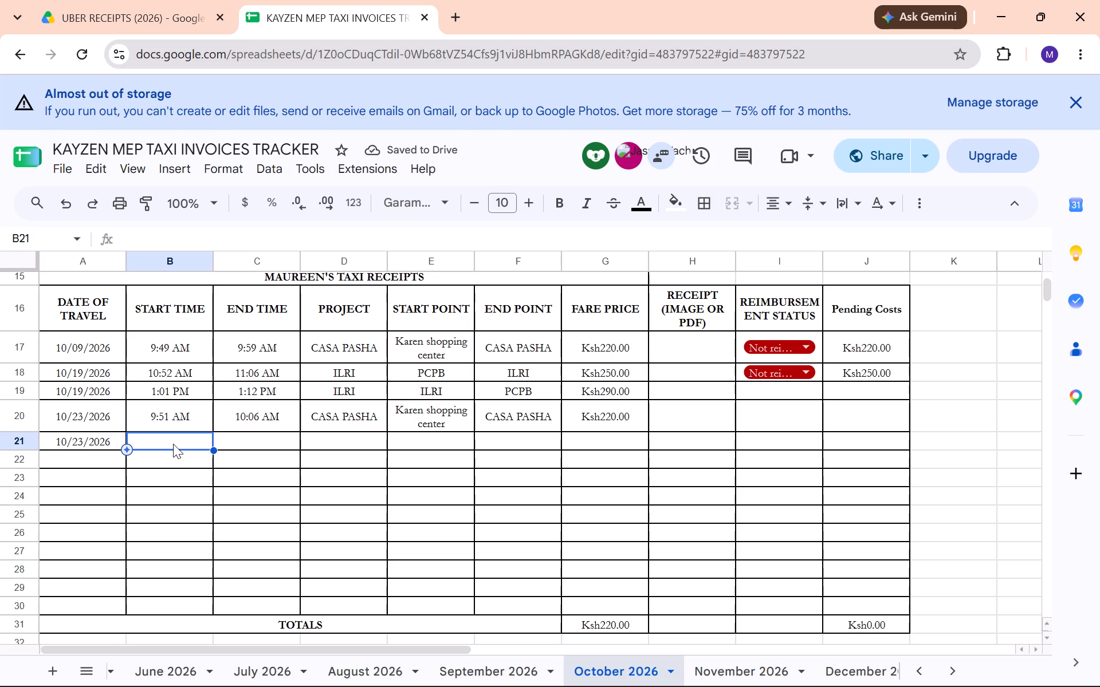
text(14)
key(BackSpace)
key(3)
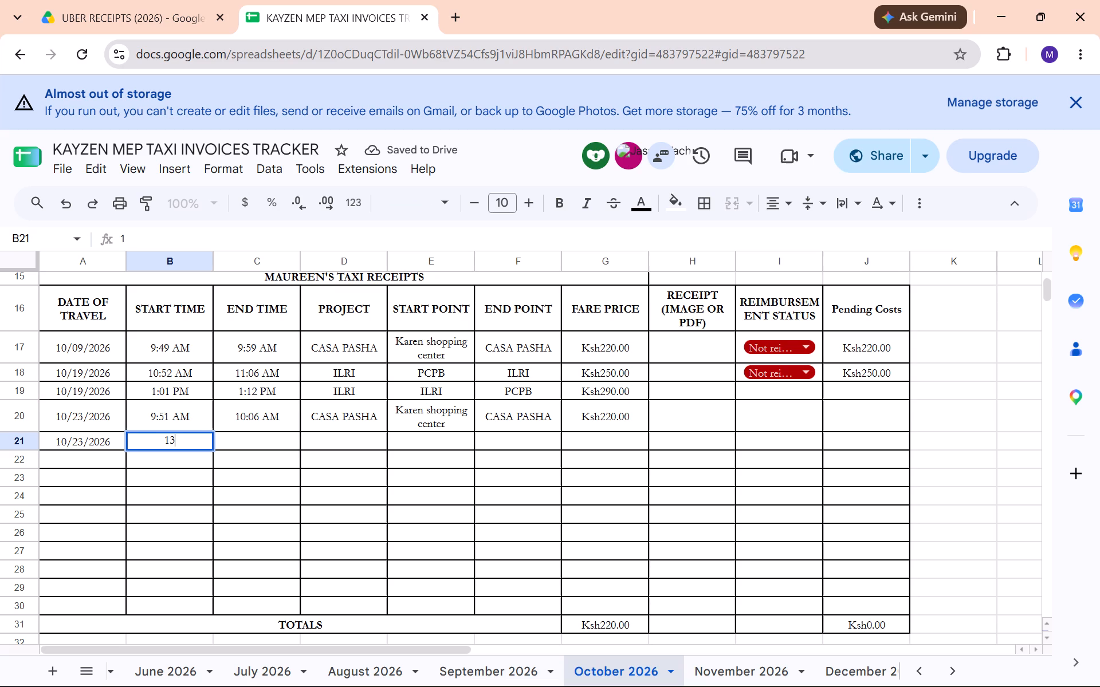
key(shift+colon)
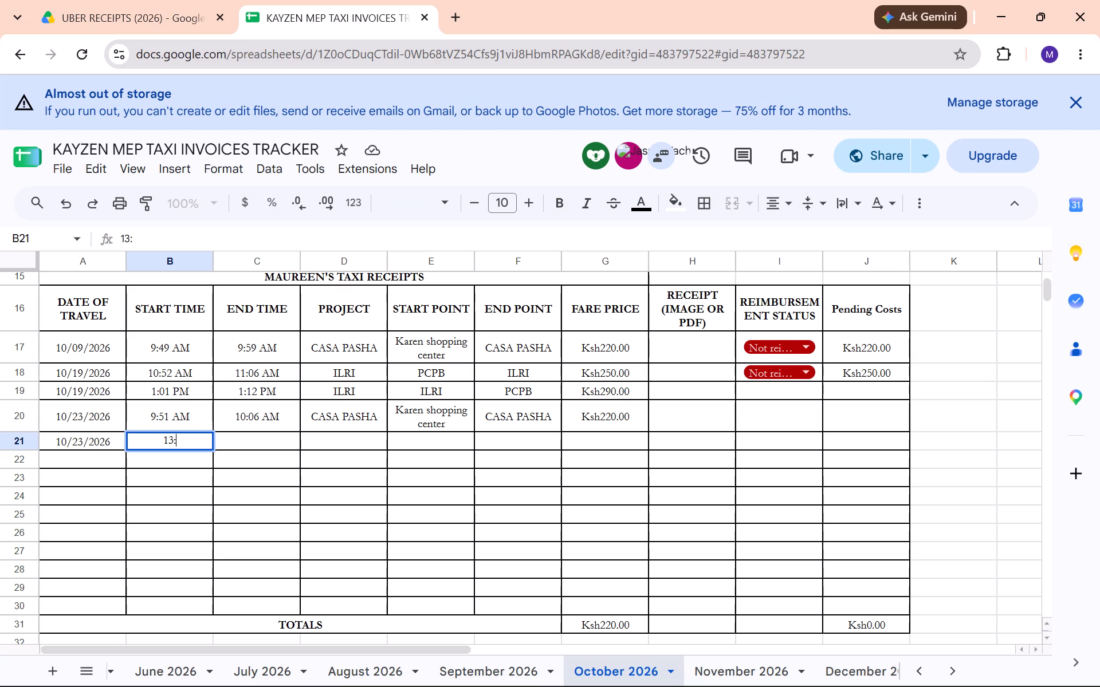
text(47)
click(227, 488)
click(249, 431)
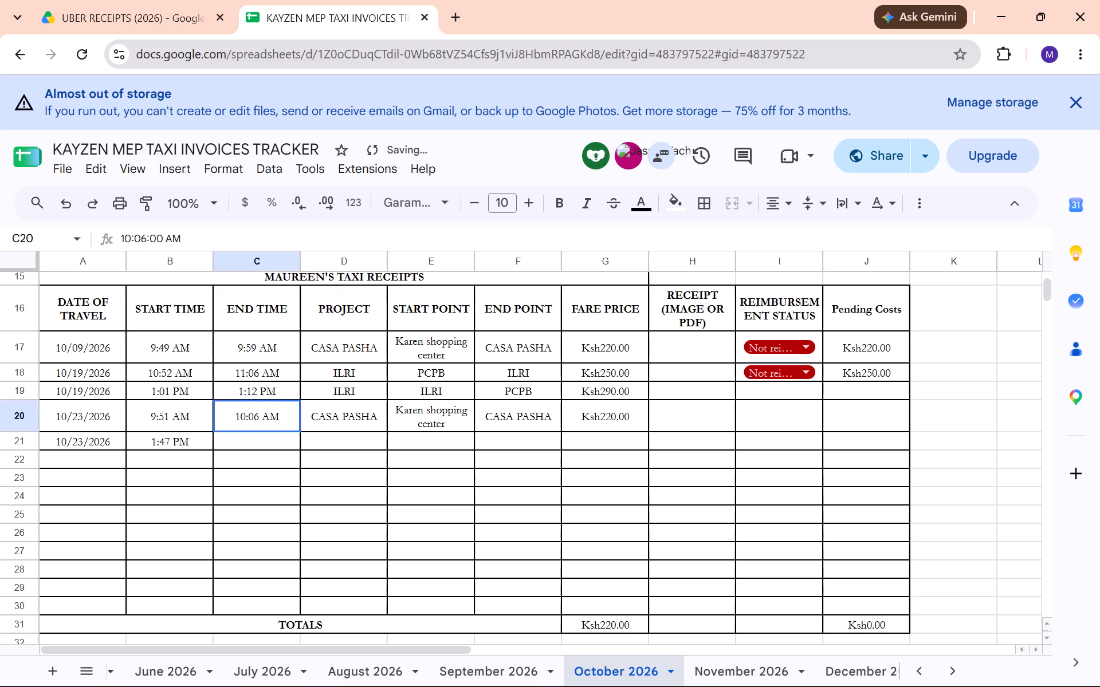
click(251, 437)
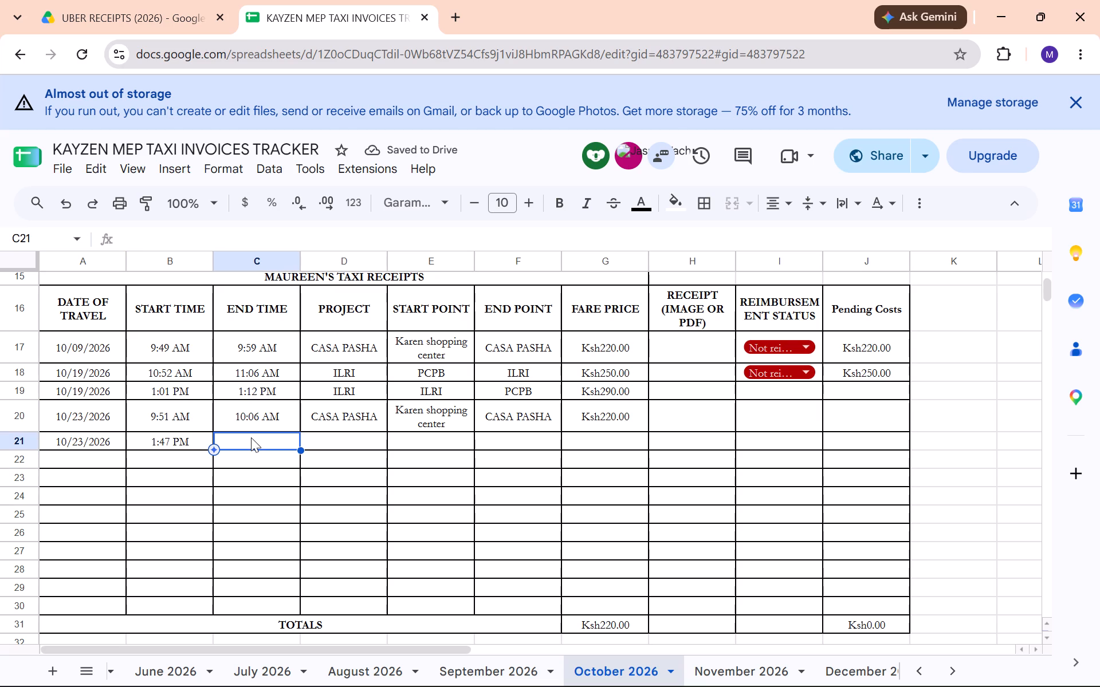
text(13:58)
click(306, 475)
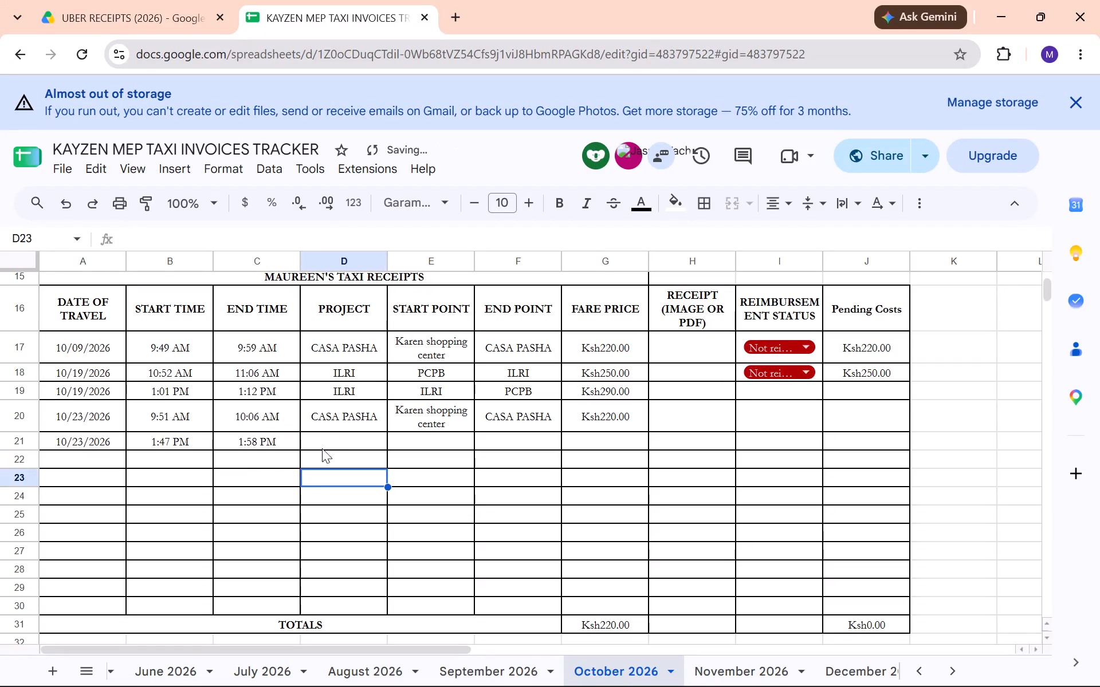
Fill the project CASA PASHA down from Maureen's fourth receipt row into the fifth row.
click(329, 436)
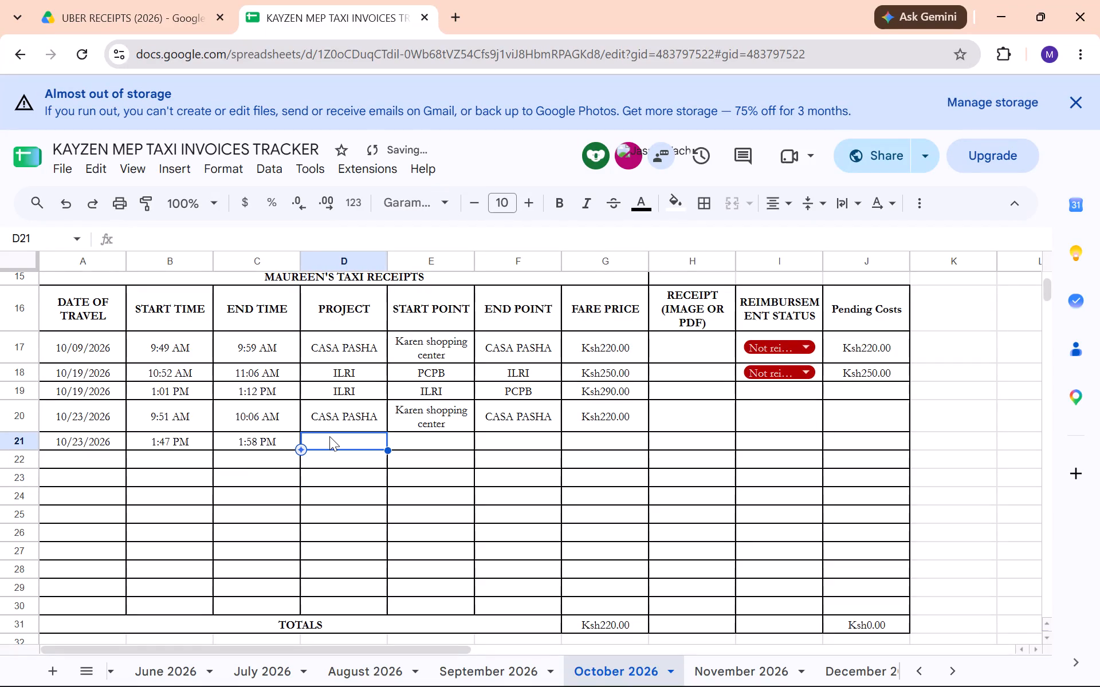
click(331, 414)
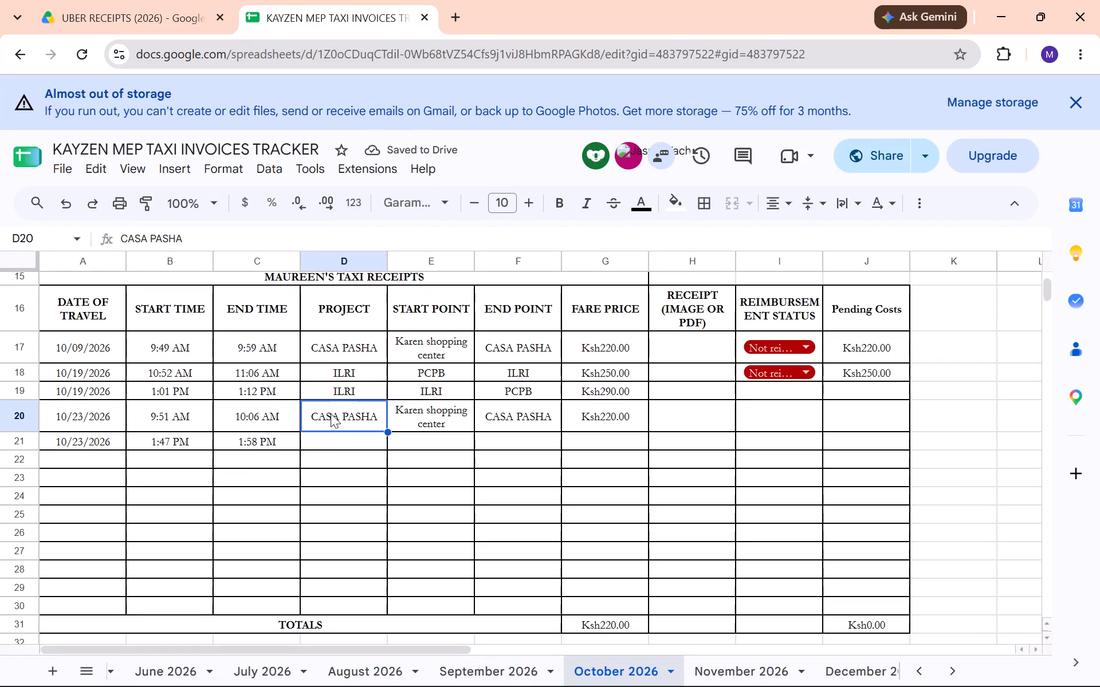
drag(389, 430, 383, 448)
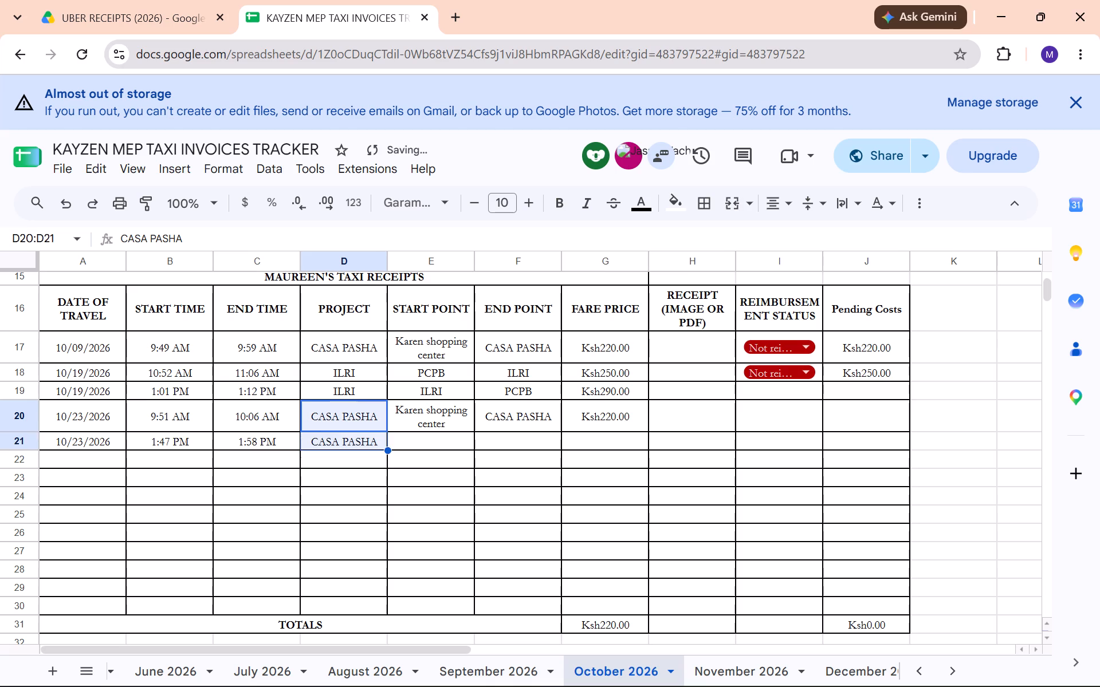
Enter Waiyaki way as the start point and PCPB as the end point in Maureen's fifth receipt row.
click(408, 441)
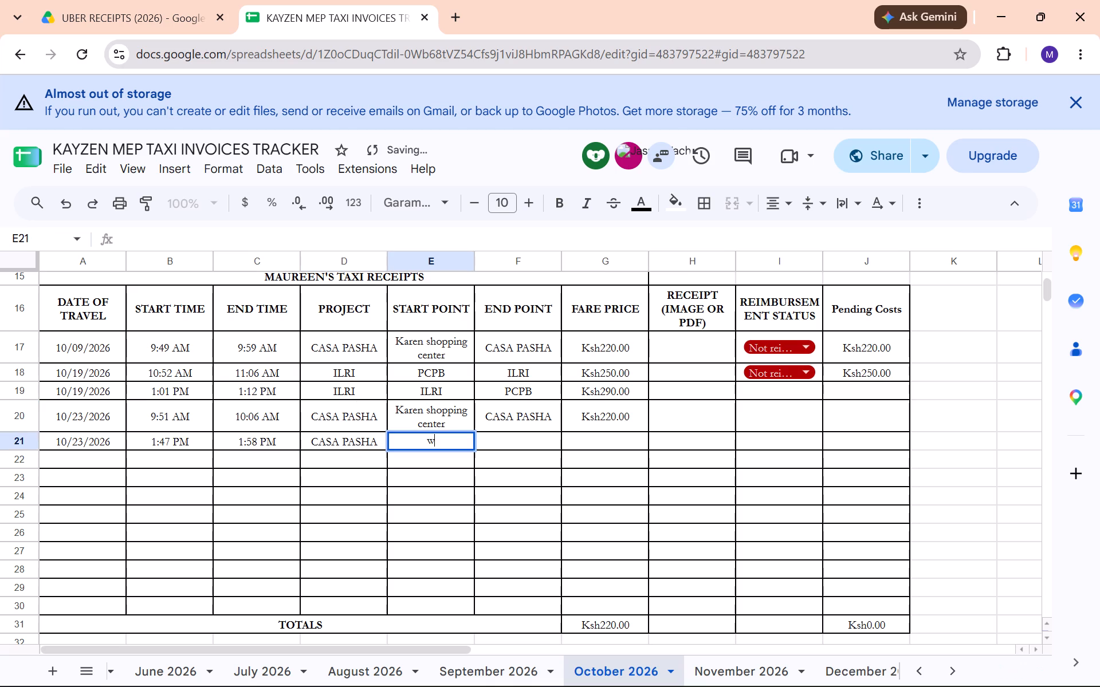
key(BackSpace)
key(Delete)
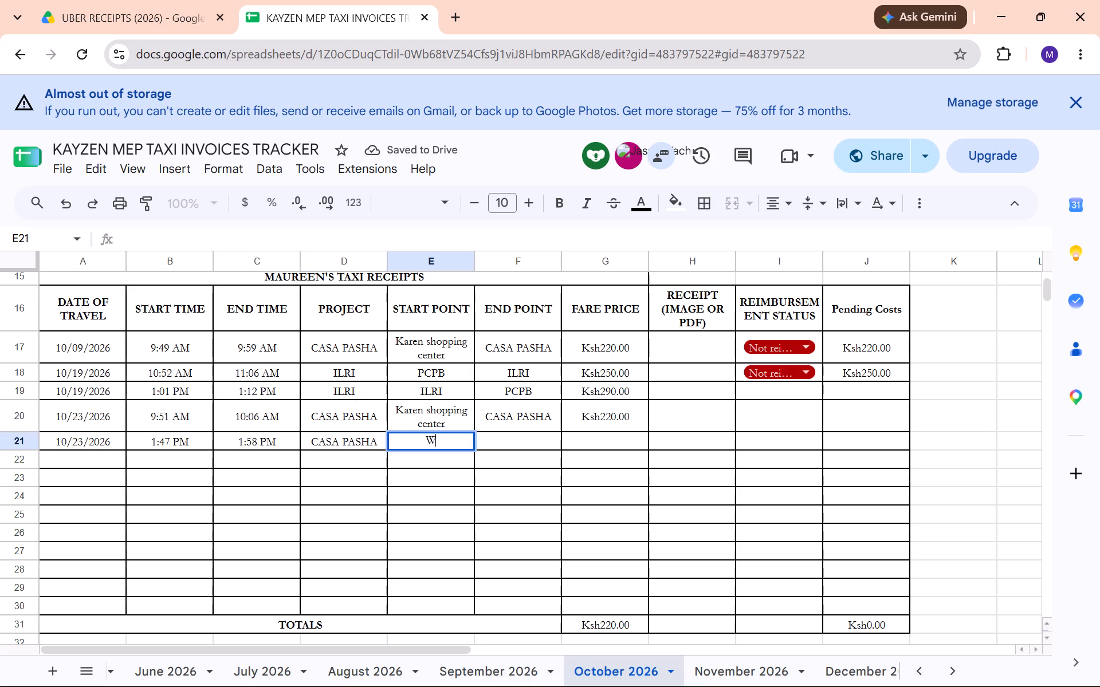
text(au)
key(BackSpace)
text(iyaki wa)
key(y)
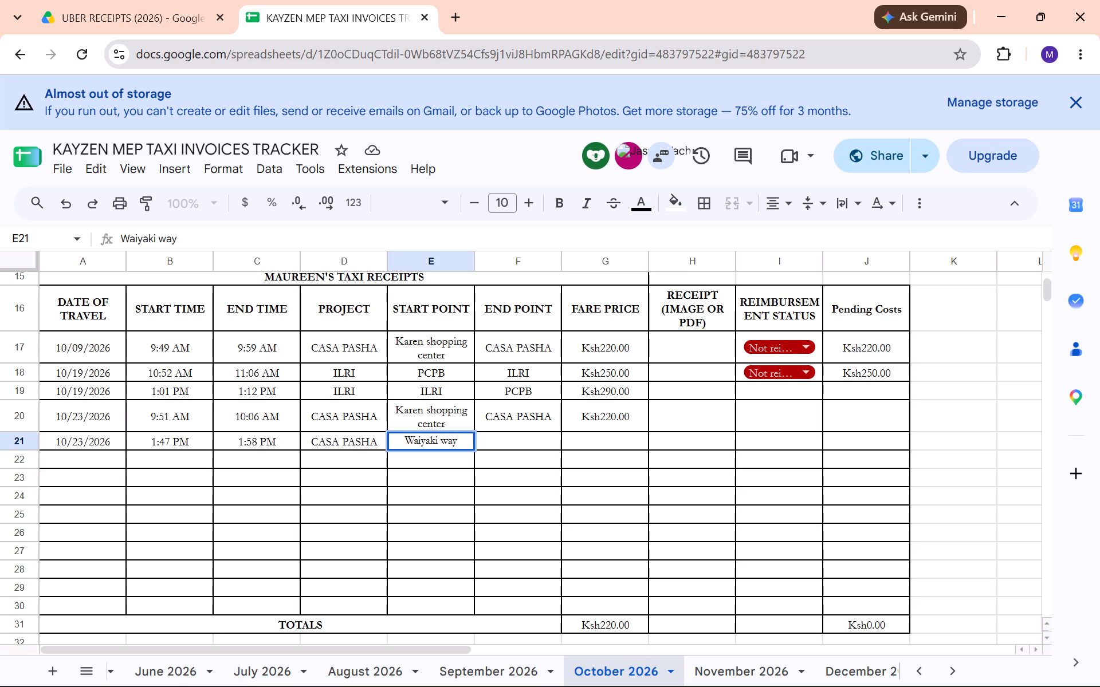
click(512, 445)
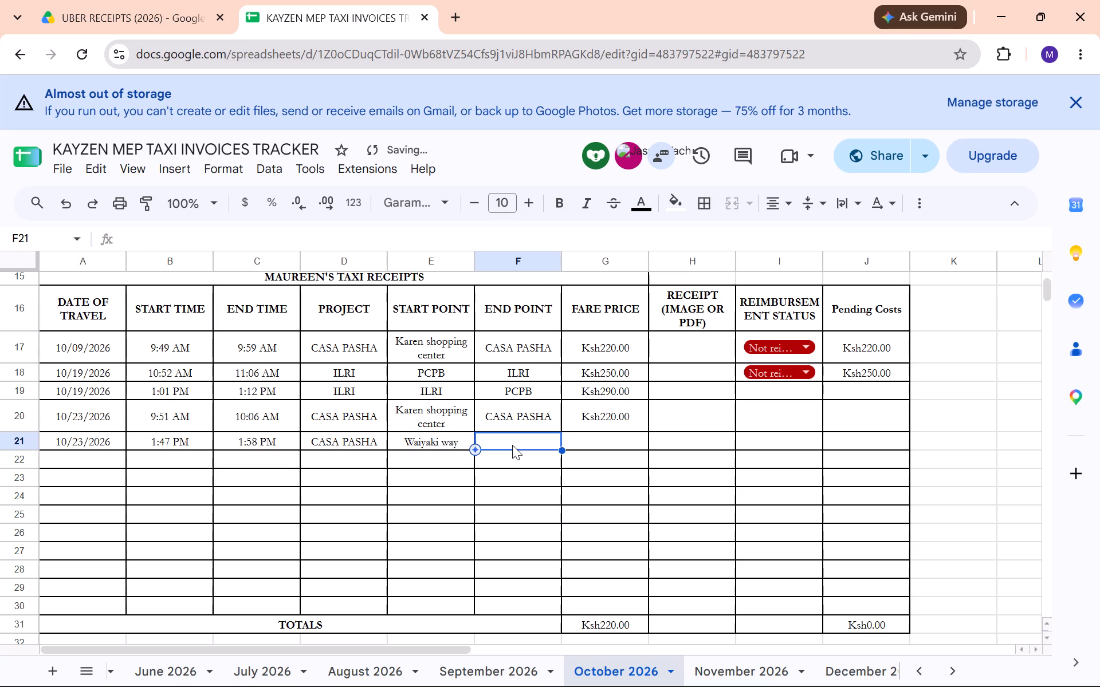
key(p)
key(BackSpace)
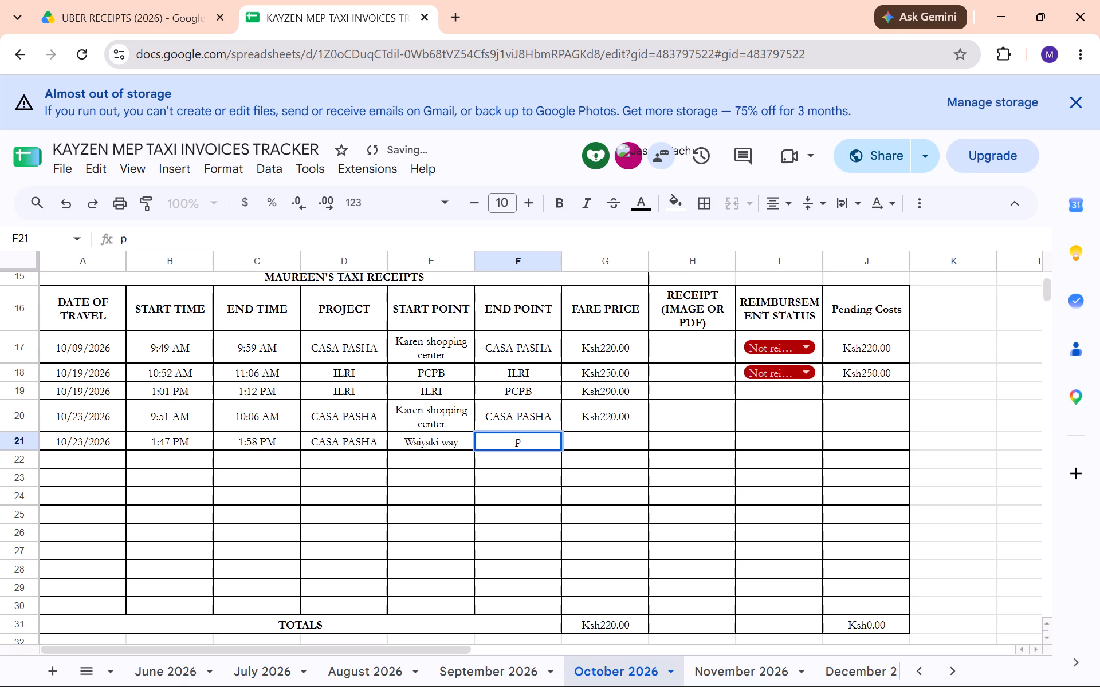
key(BackSpace)
text(PCPB)
click(608, 458)
Enter 230 as the fare price in Maureen's fifth receipt row.
click(606, 438)
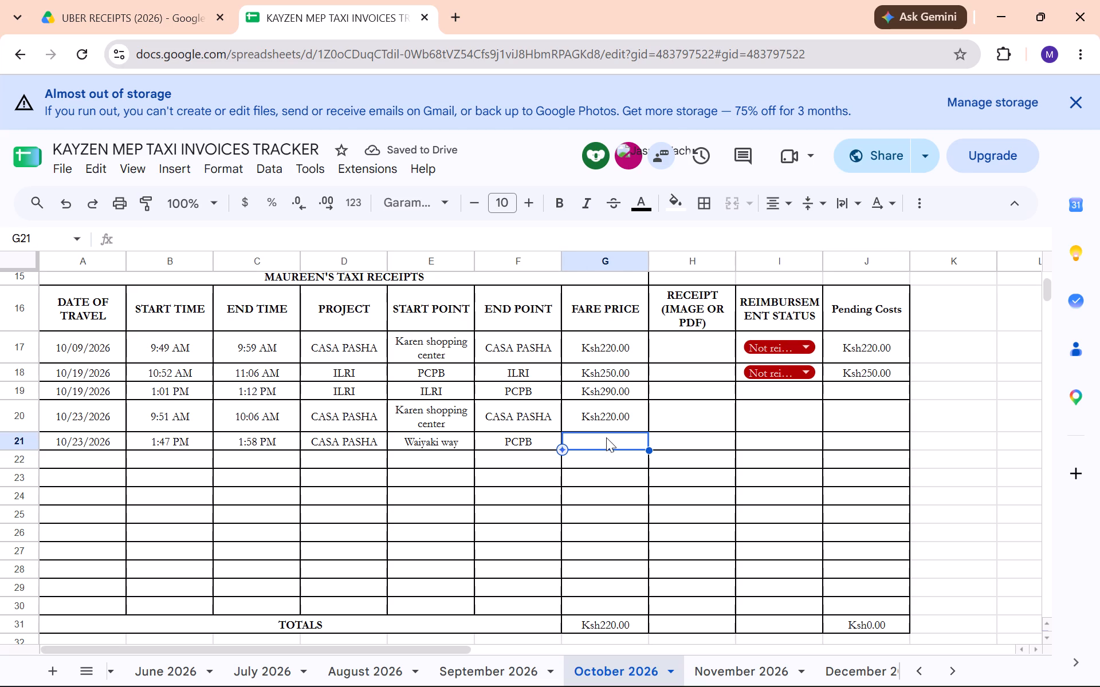
text(230)
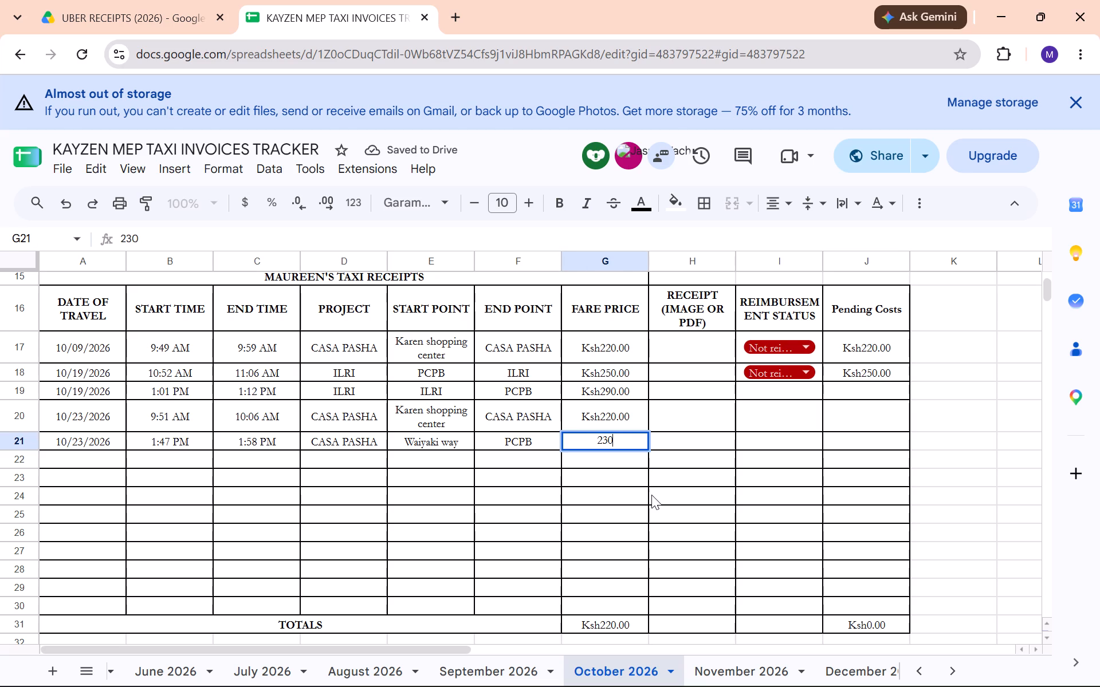
click(651, 495)
Fill the date of travel down into Maureen's sixth receipt row and set it to 10/28/2026.
click(65, 452)
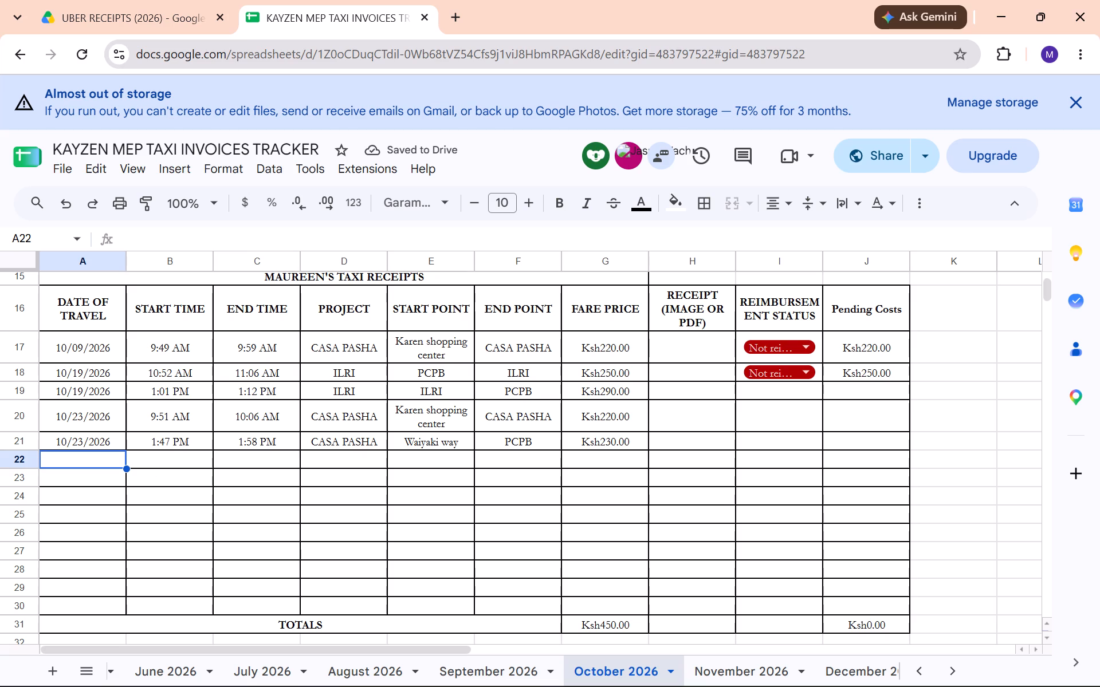
click(104, 442)
click(127, 453)
drag(124, 449, 124, 455)
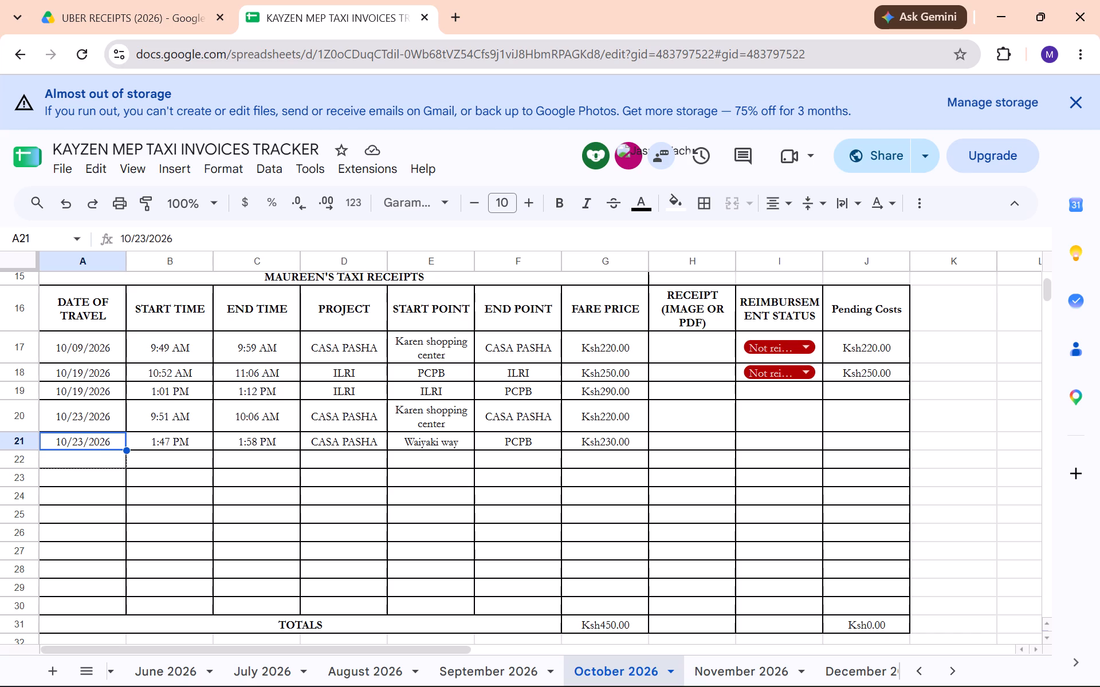
drag(124, 455, 124, 464)
double_click(111, 463)
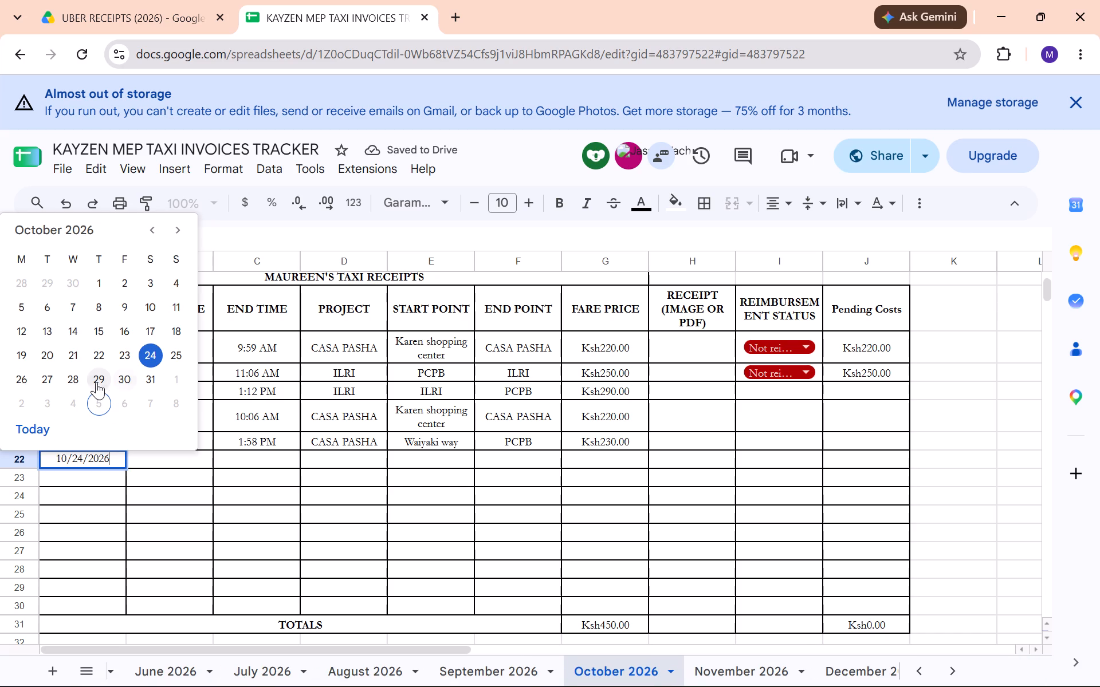
click(78, 378)
Enter 15:22 as the start time and 15:30 as the end time in Maureen's sixth receipt row.
click(174, 446)
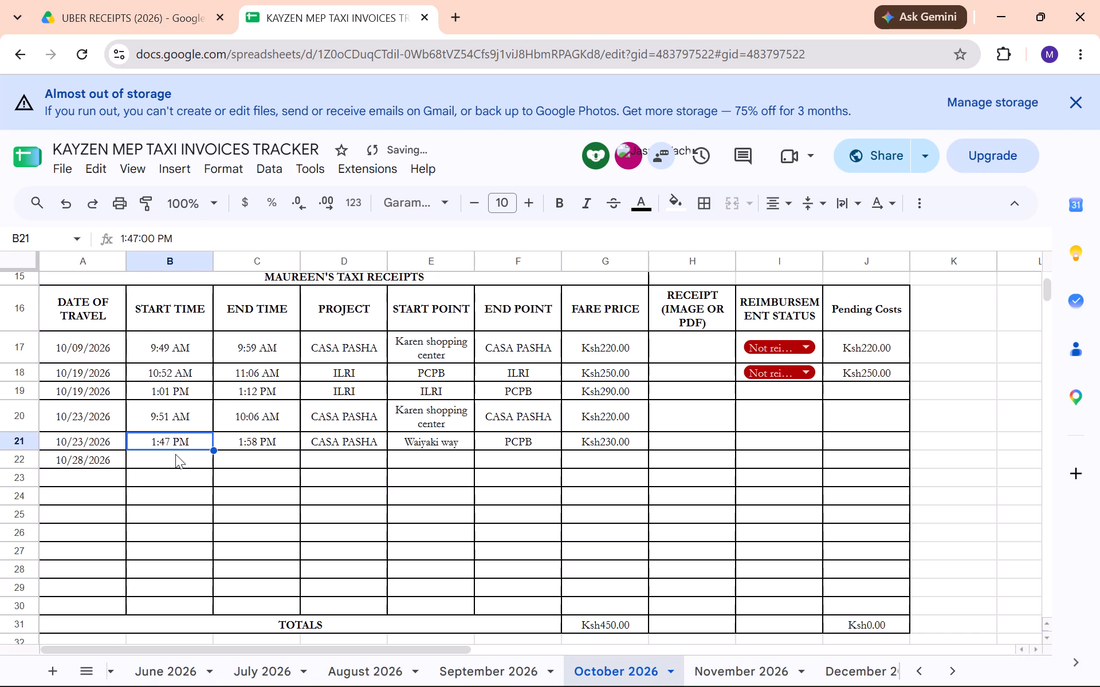
click(175, 455)
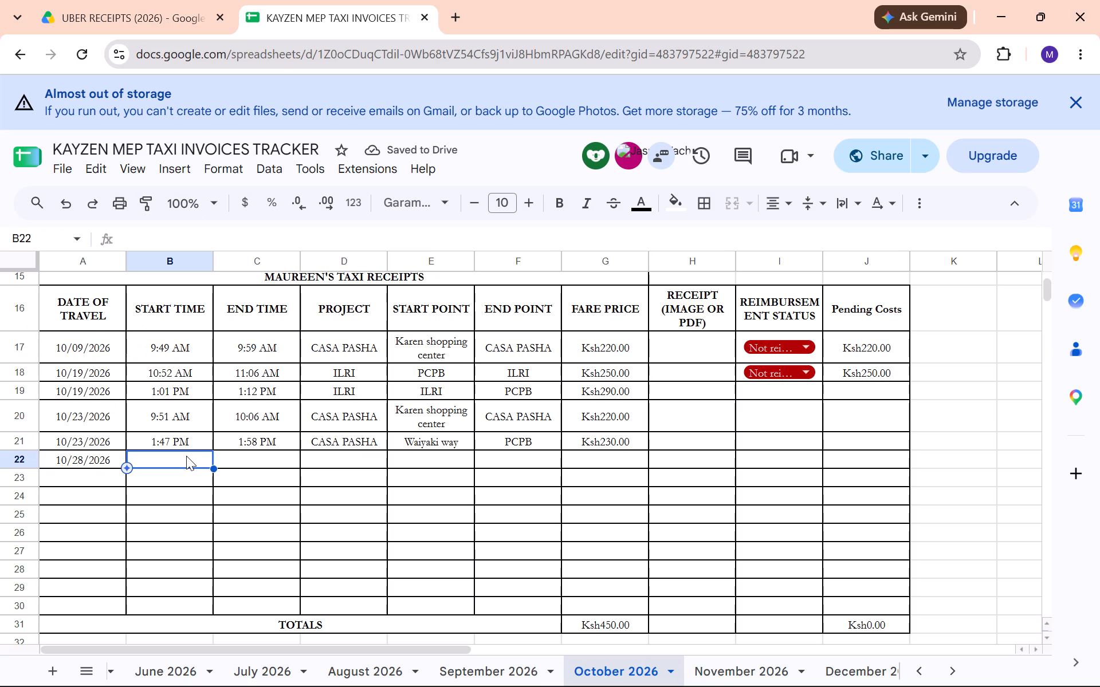
text(15:22)
click(264, 495)
click(260, 459)
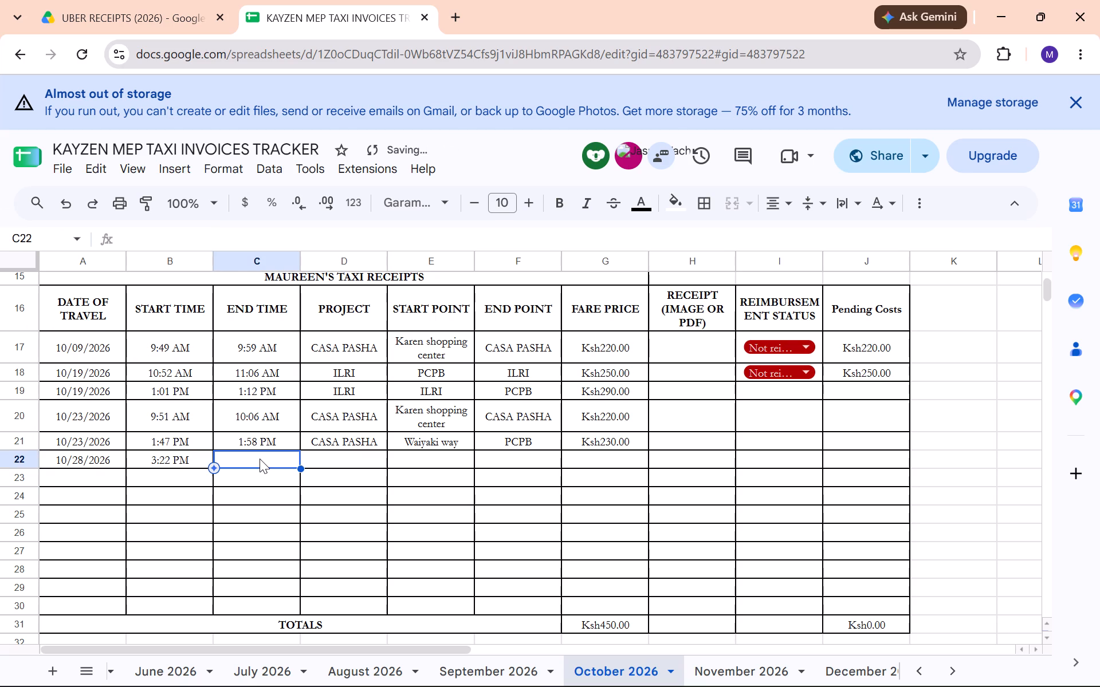
text(15:30)
click(337, 493)
Enter Bilashaka as the project in Maureen's sixth receipt row.
click(337, 467)
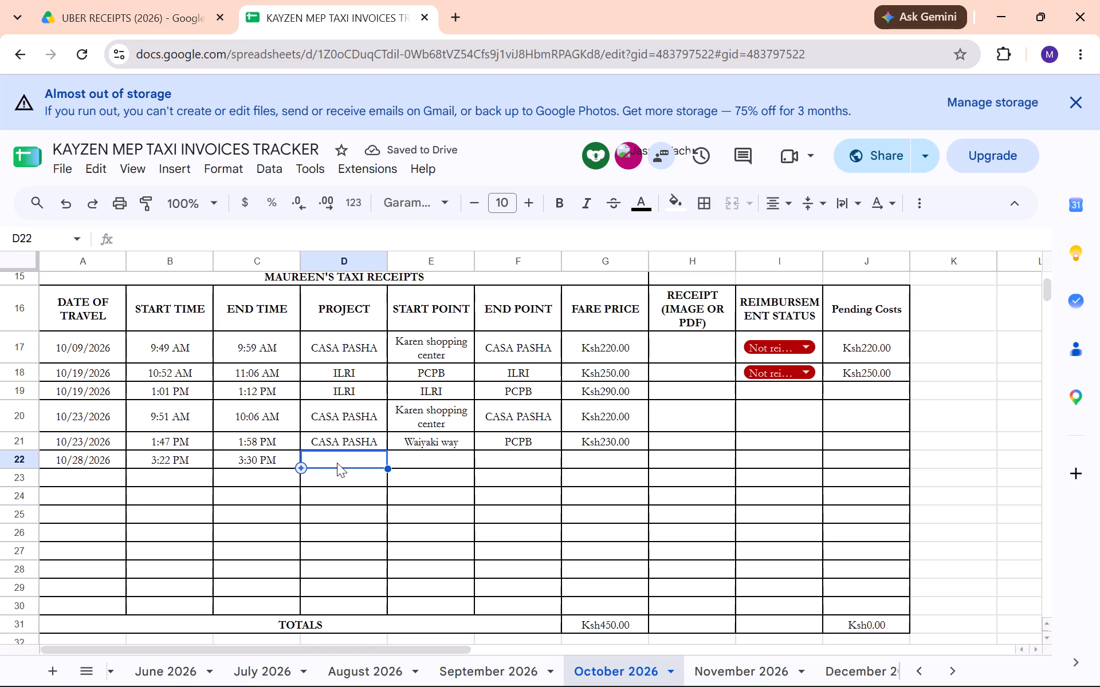
key(b)
text(ilshaka)
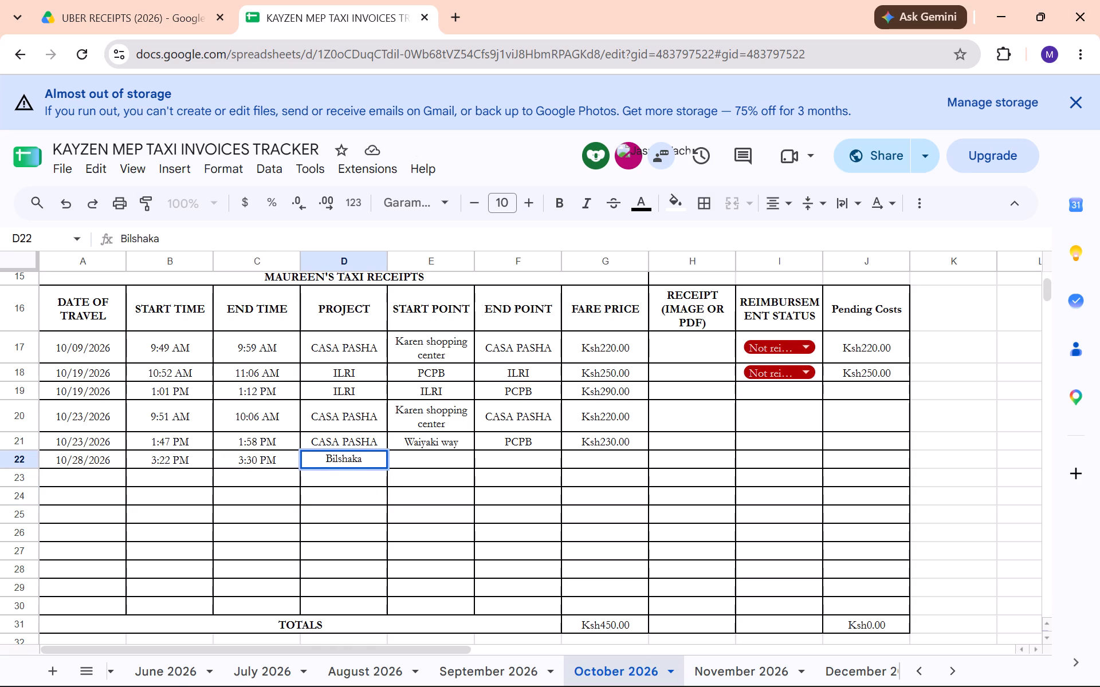
click(340, 458)
click(339, 457)
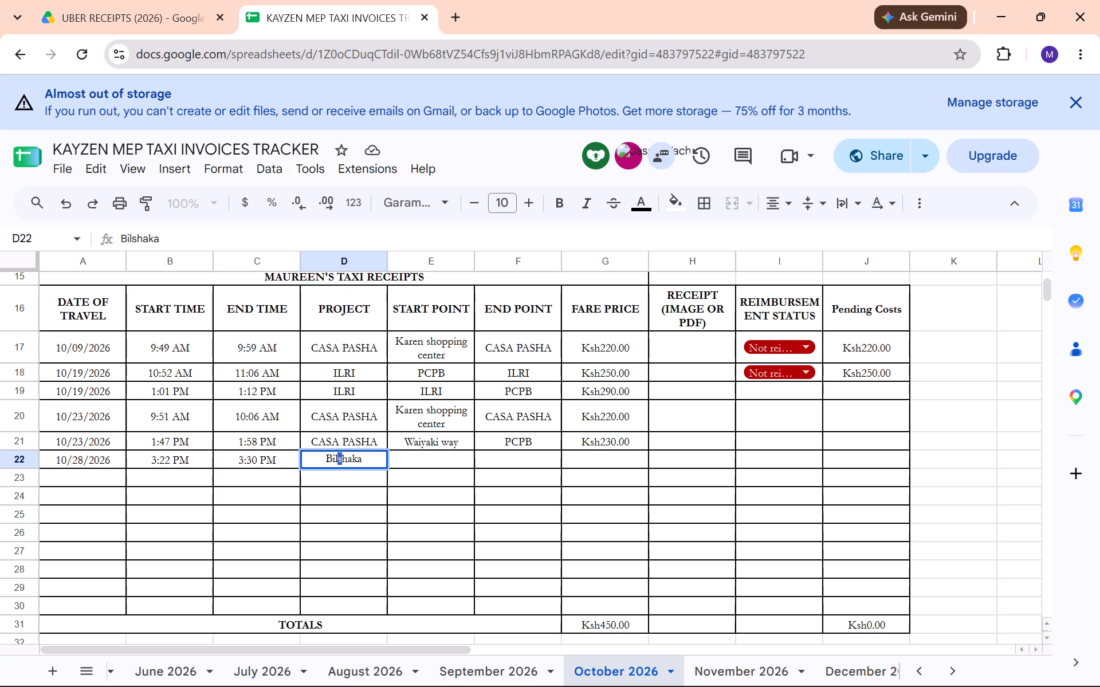
click(338, 457)
key(a)
Enter Kapenguria road as the start point in Maureen's sixth receipt row and fill the end point PCPB down from the row above.
click(418, 459)
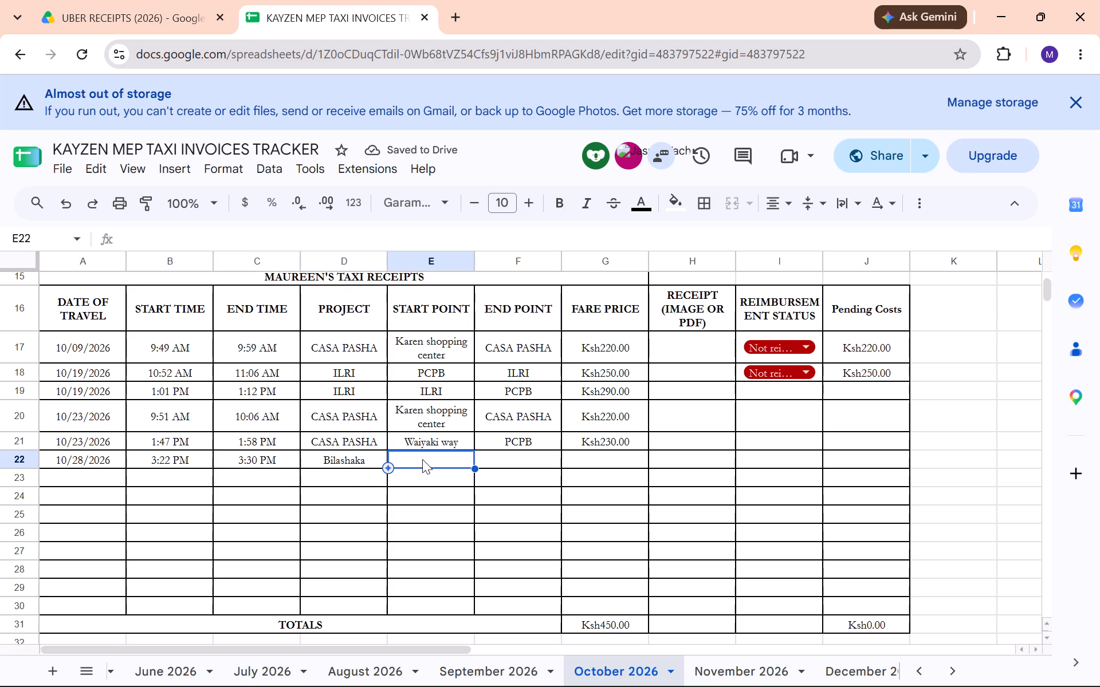
key(k)
key(BackSpace)
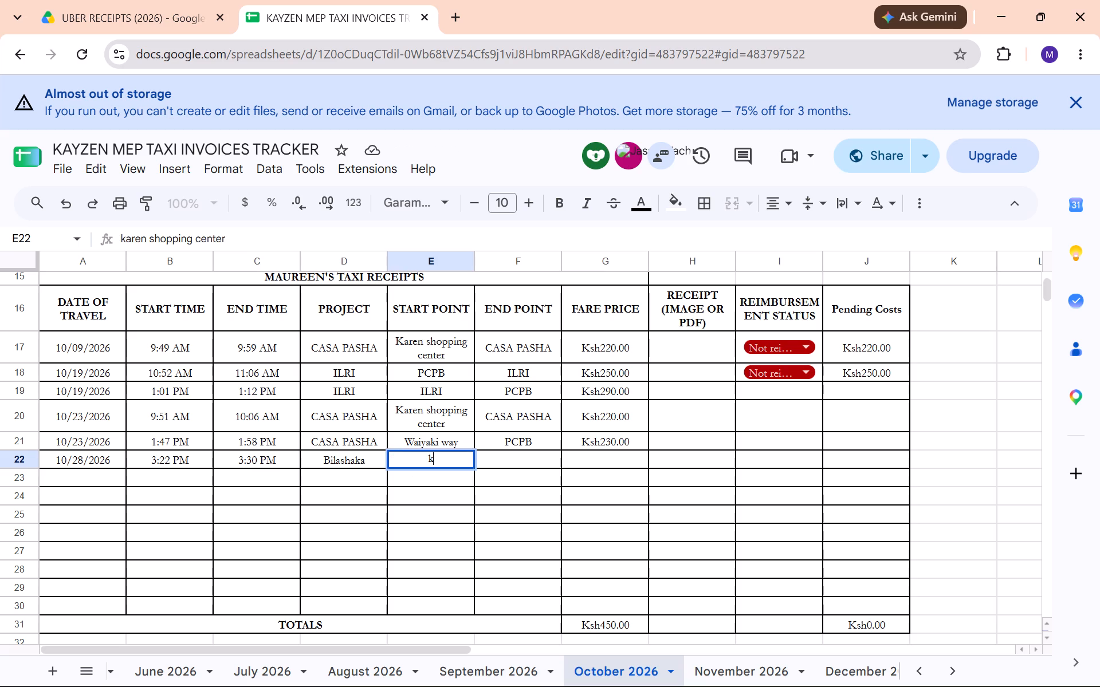
key(BackSpace)
key(k)
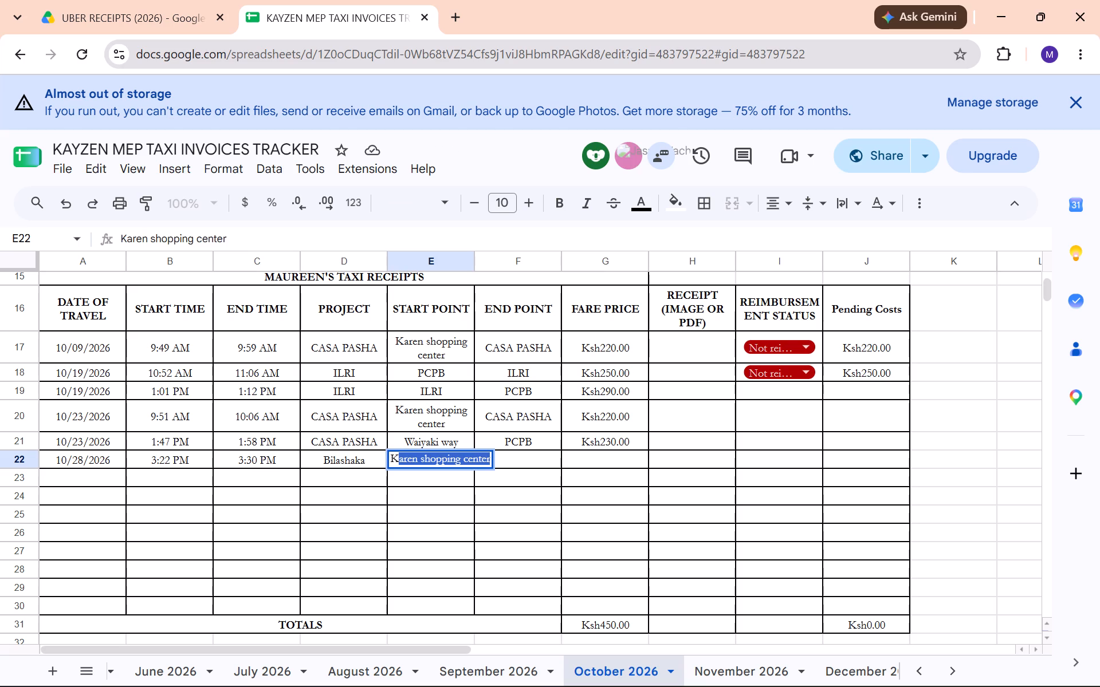
text(apen)
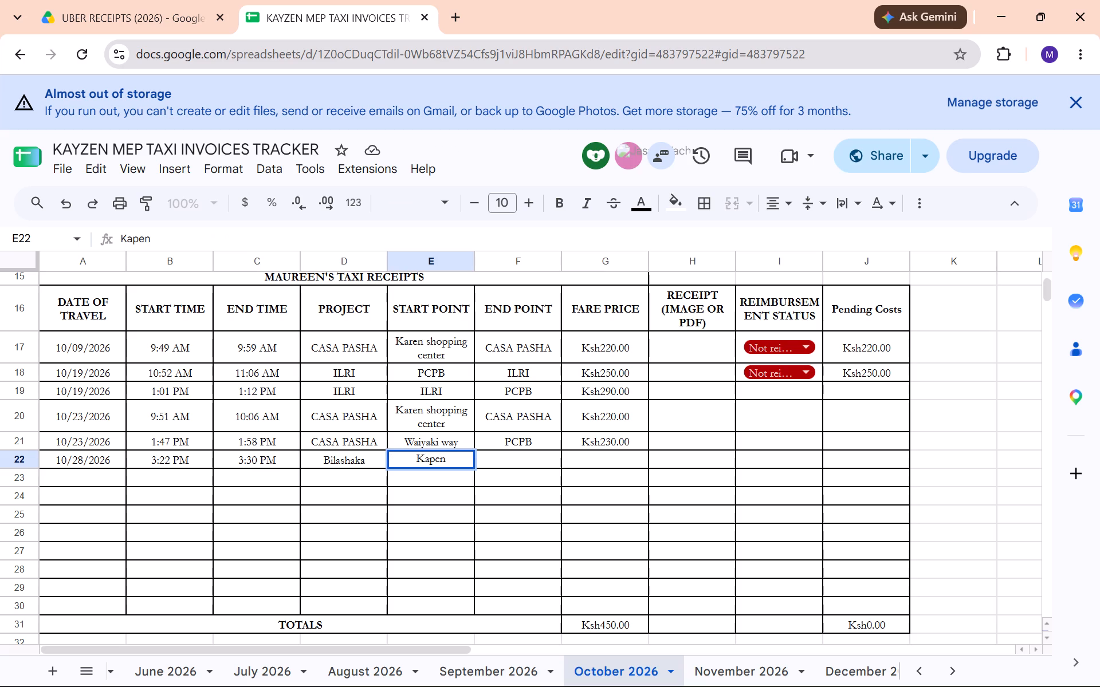
text(guria road)
click(515, 452)
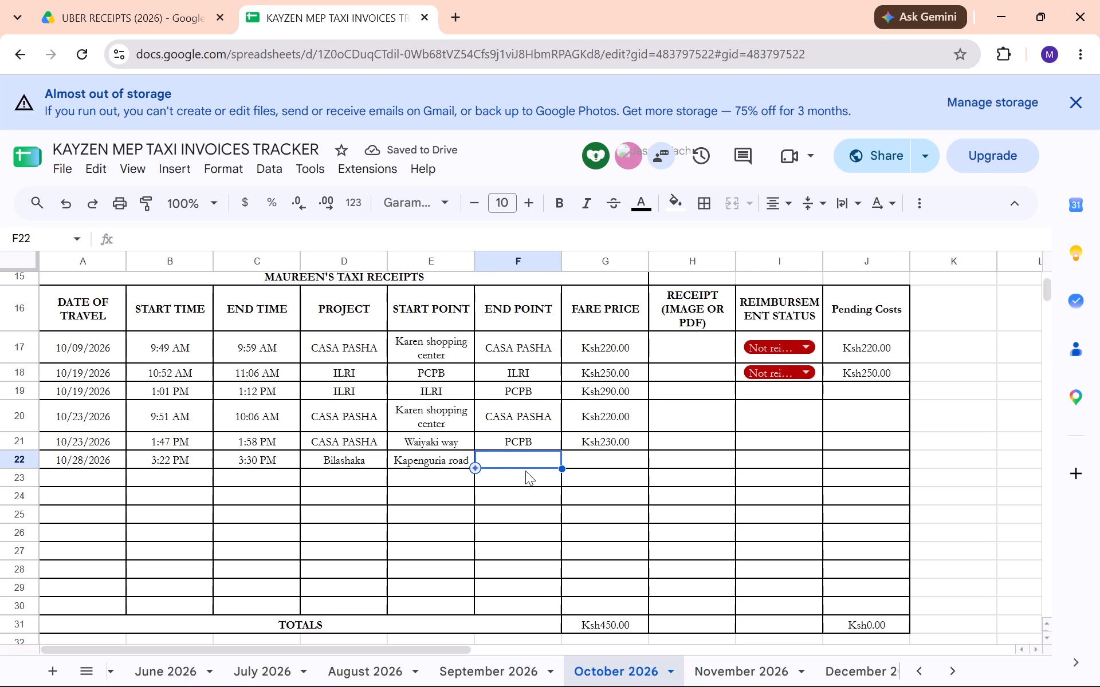
click(531, 443)
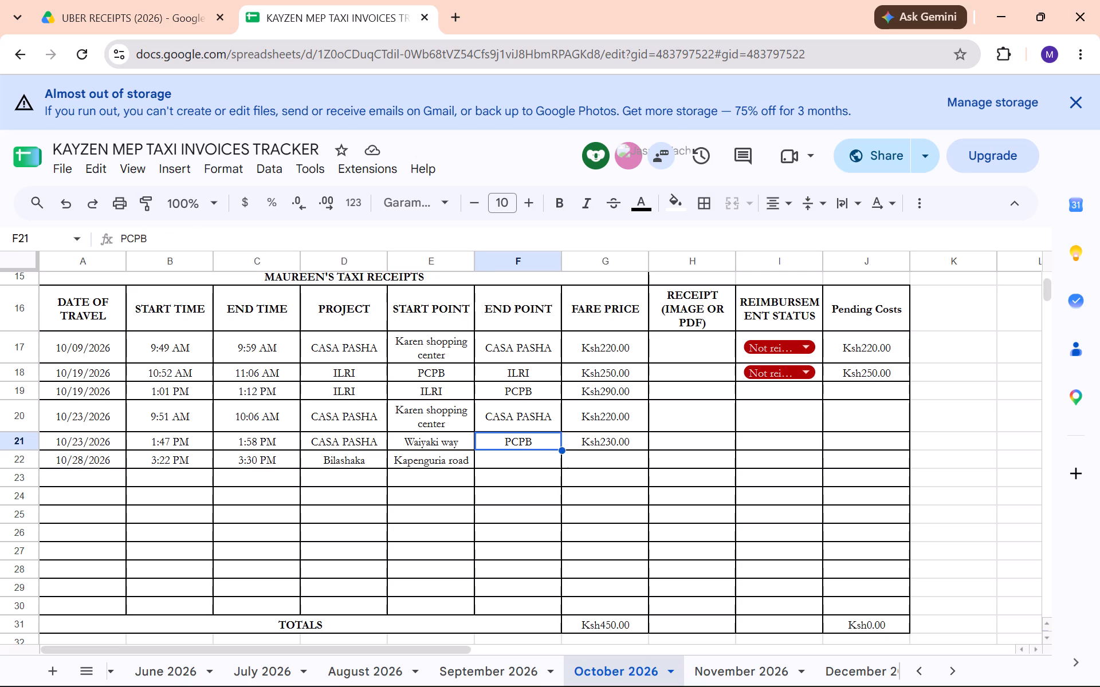
drag(561, 448, 561, 465)
Enter 250 as the fare price in Maureen's sixth receipt row.
click(606, 464)
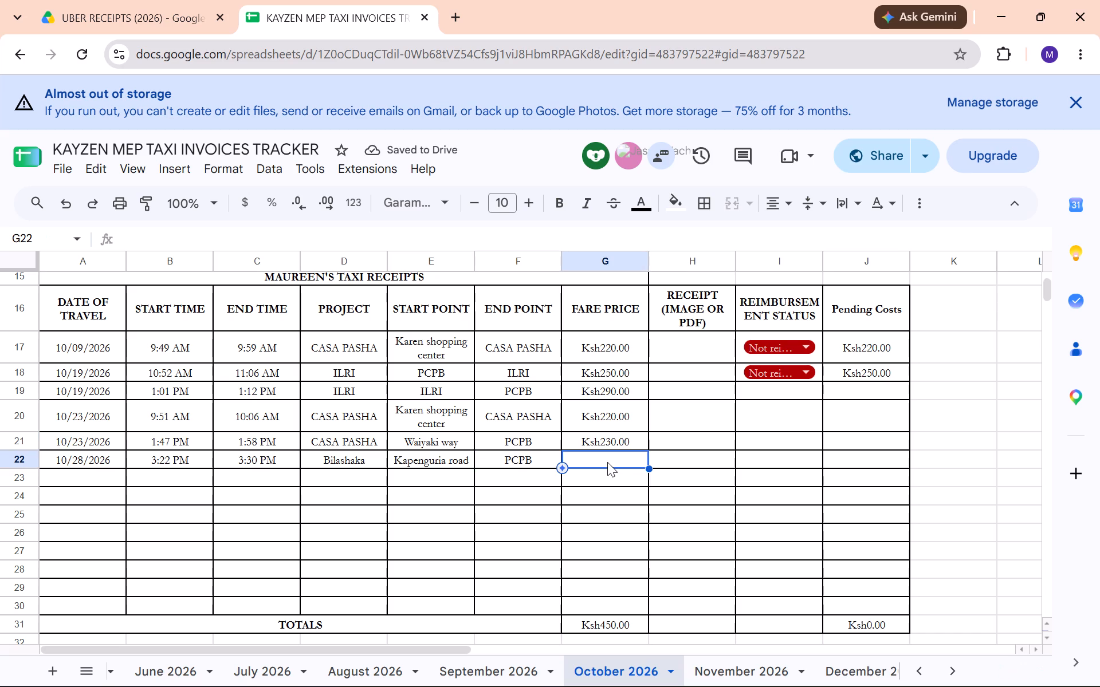
text(250)
click(637, 527)
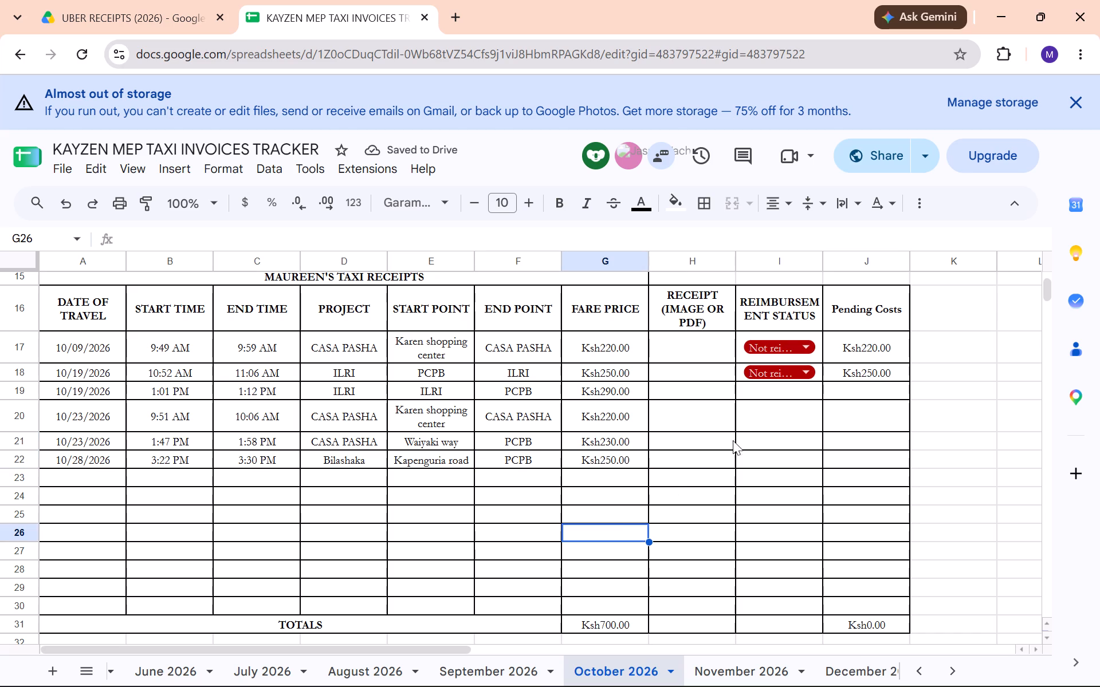
Copy the Not reimbursed status from Maureen's second receipt row into her third, fourth, fifth and sixth rows.
click(866, 377)
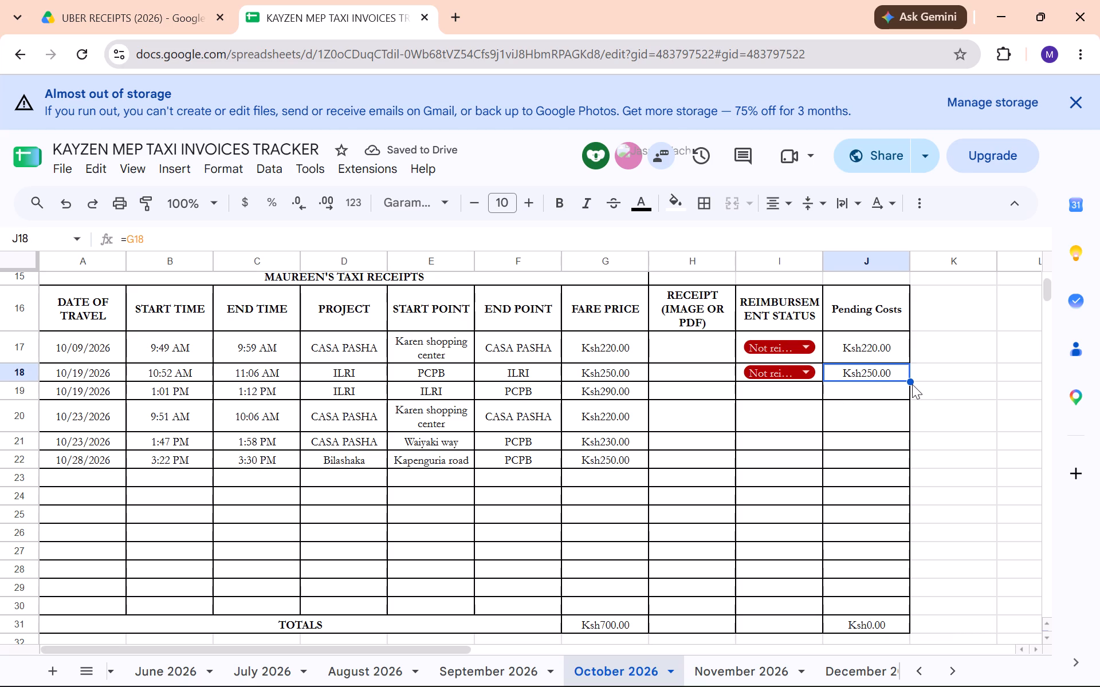
click(785, 375)
key(Escape)
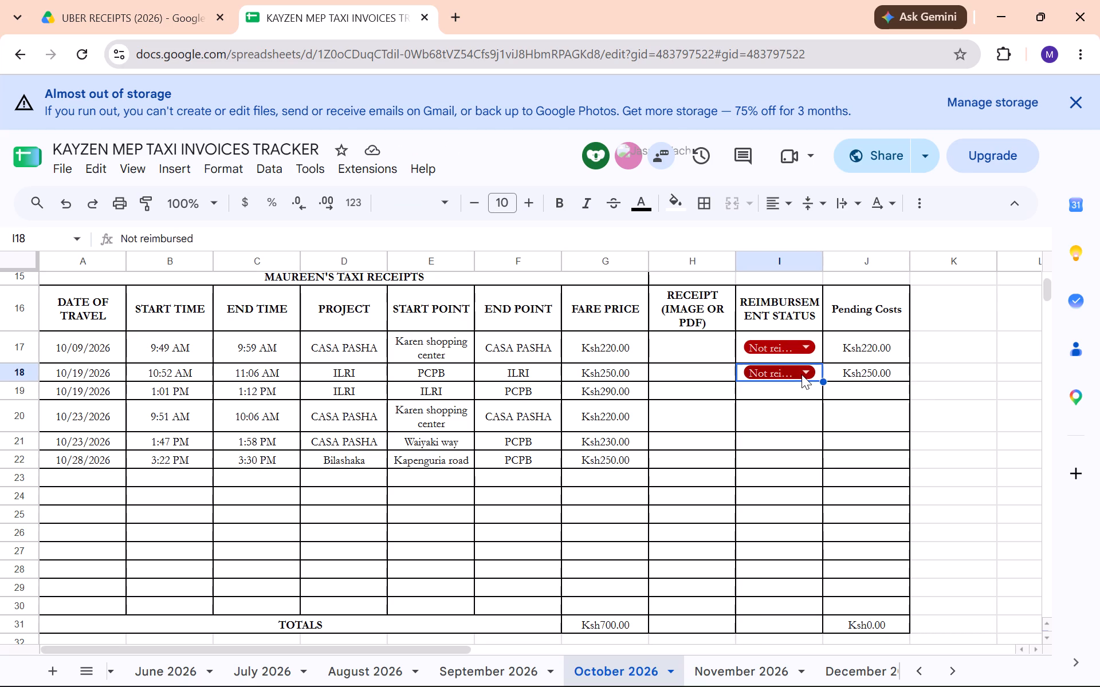
key(ctrl+c)
click(794, 389)
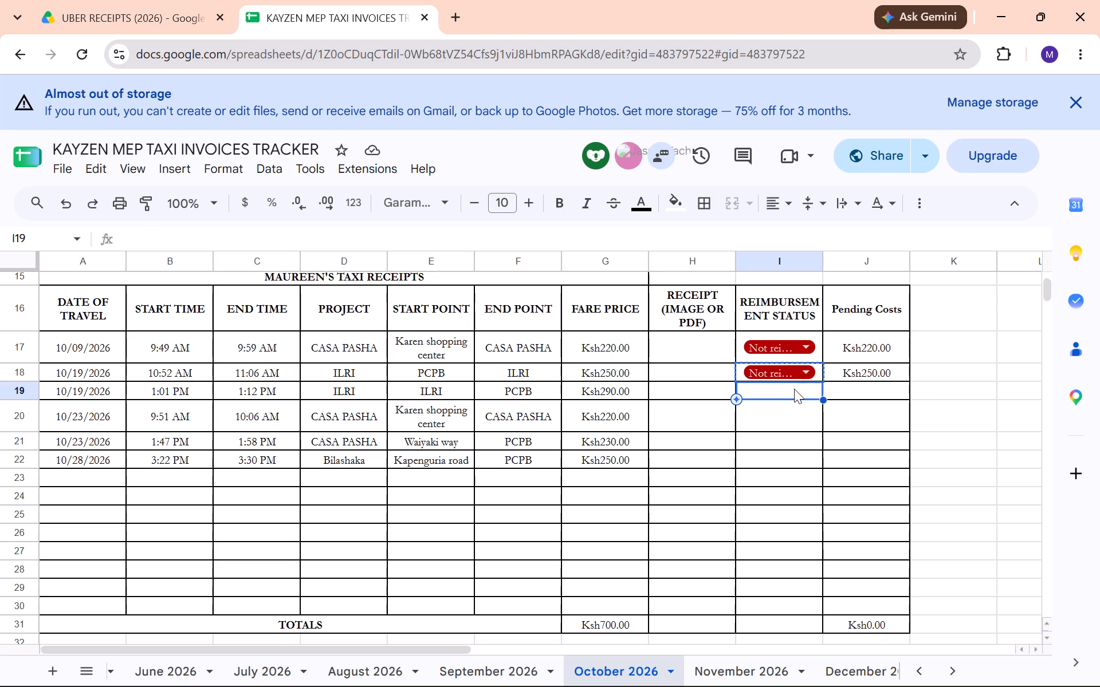
key(ctrl+v)
click(786, 420)
key(ctrl+v)
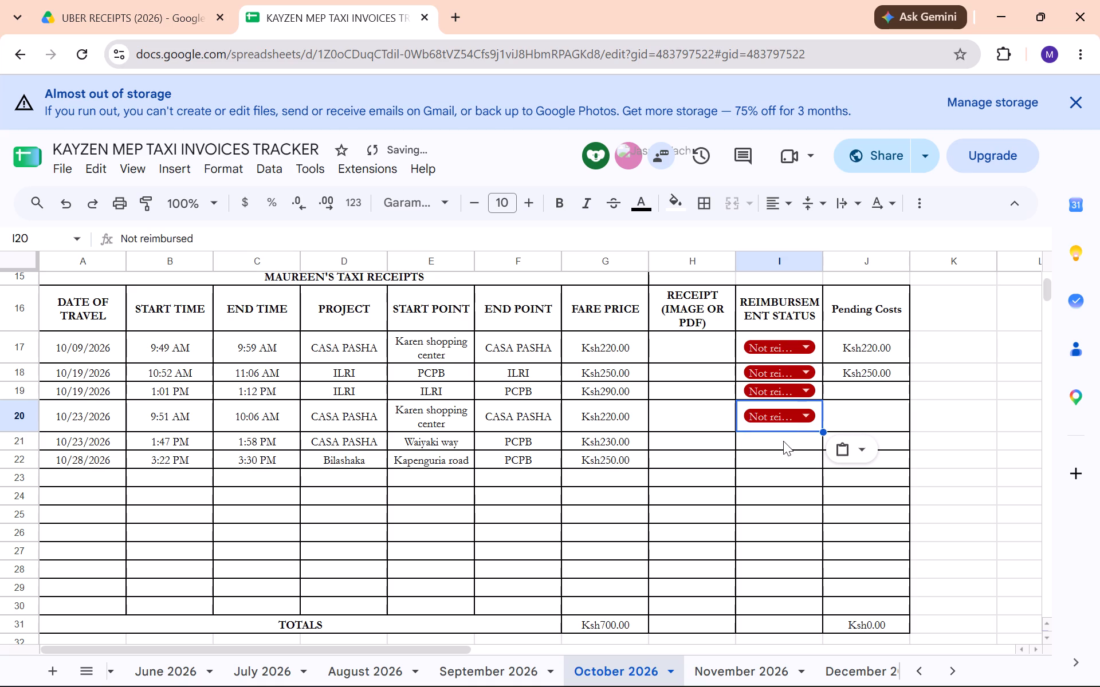
click(783, 439)
key(ctrl+v)
click(779, 458)
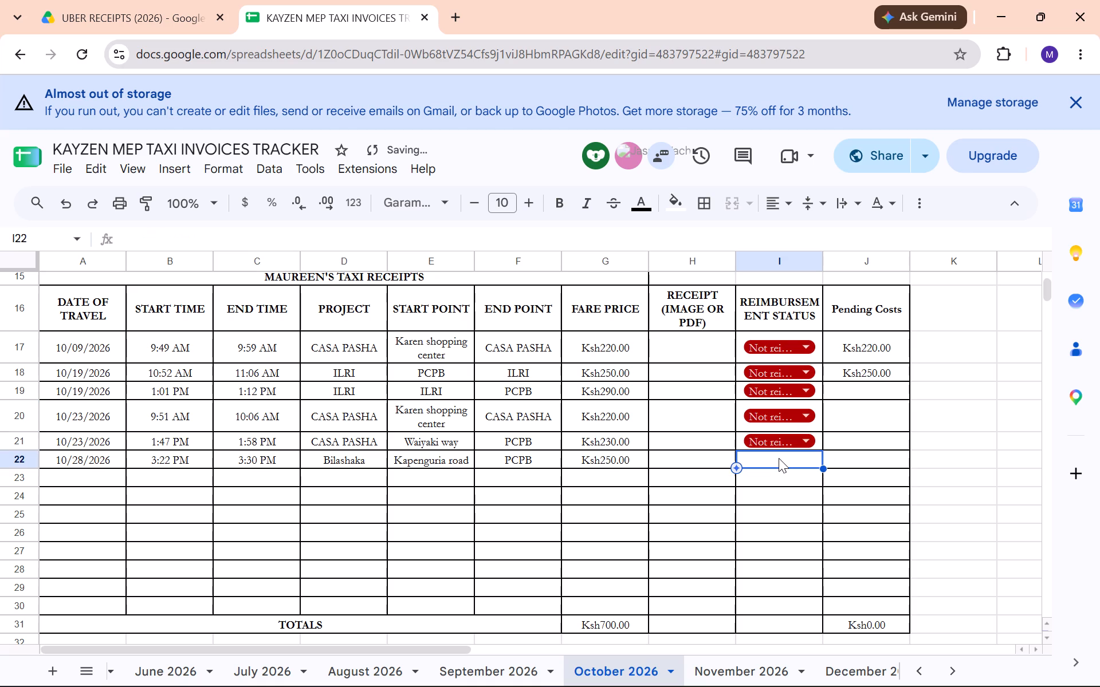
key(ctrl+v)
click(770, 522)
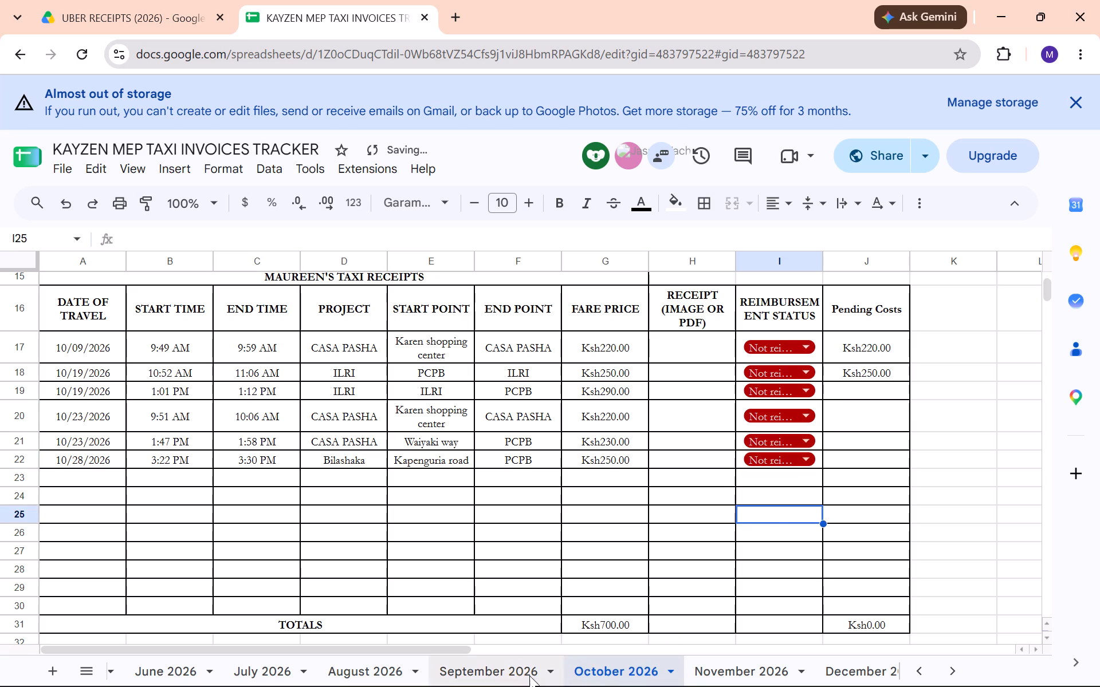
In the September 2026 sheet, set the date of travel for Maureen's Junction mall trip to 09/25/2026.
click(529, 676)
scroll(486, 483, down, 7)
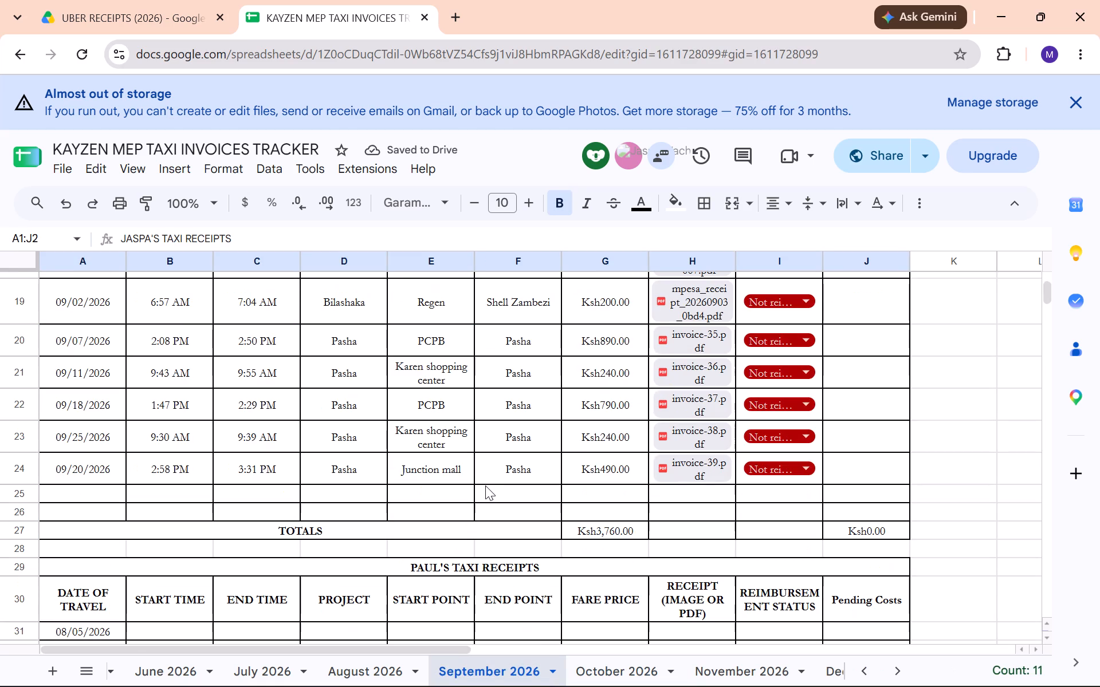
scroll(482, 468, up, 4)
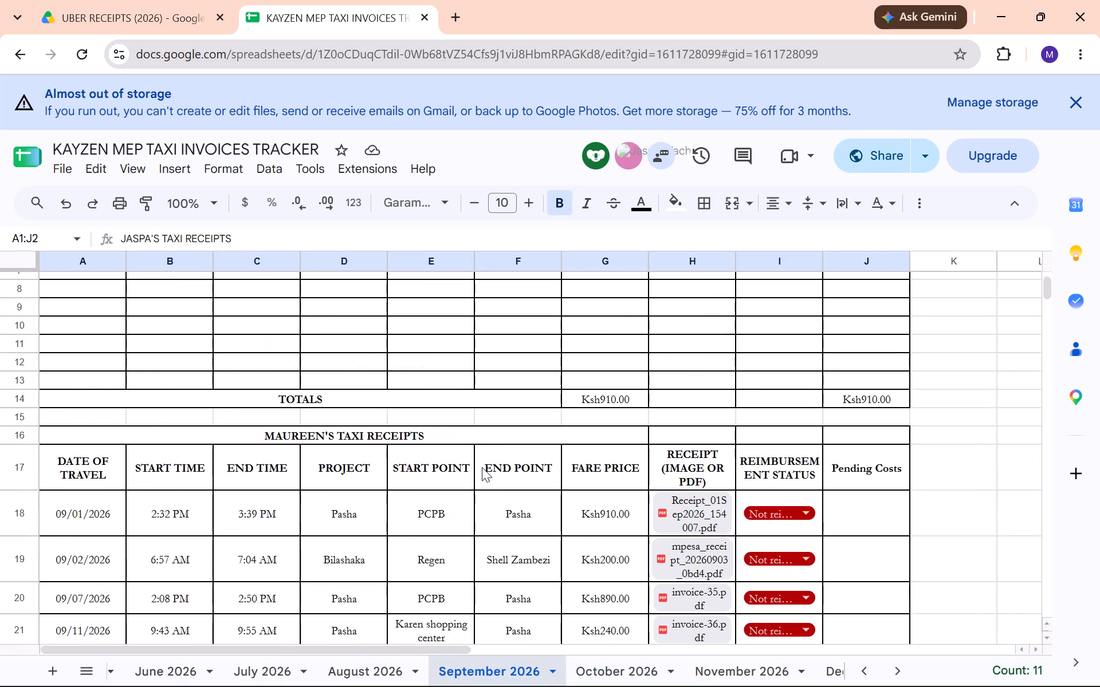
scroll(482, 467, down, 2)
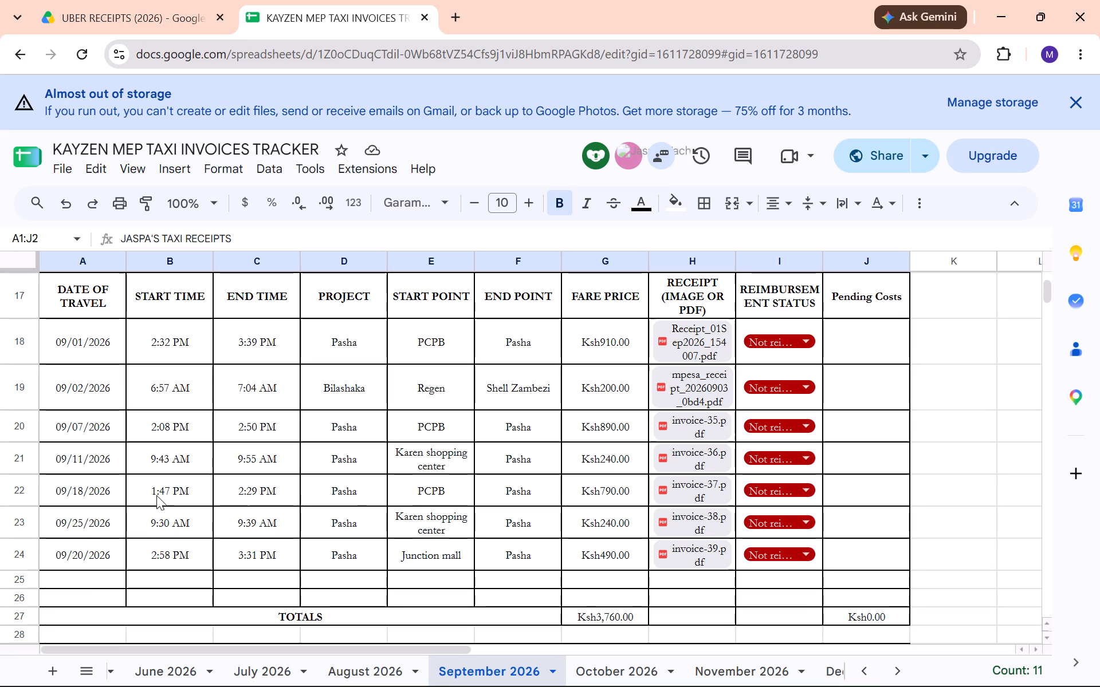
double_click(84, 560)
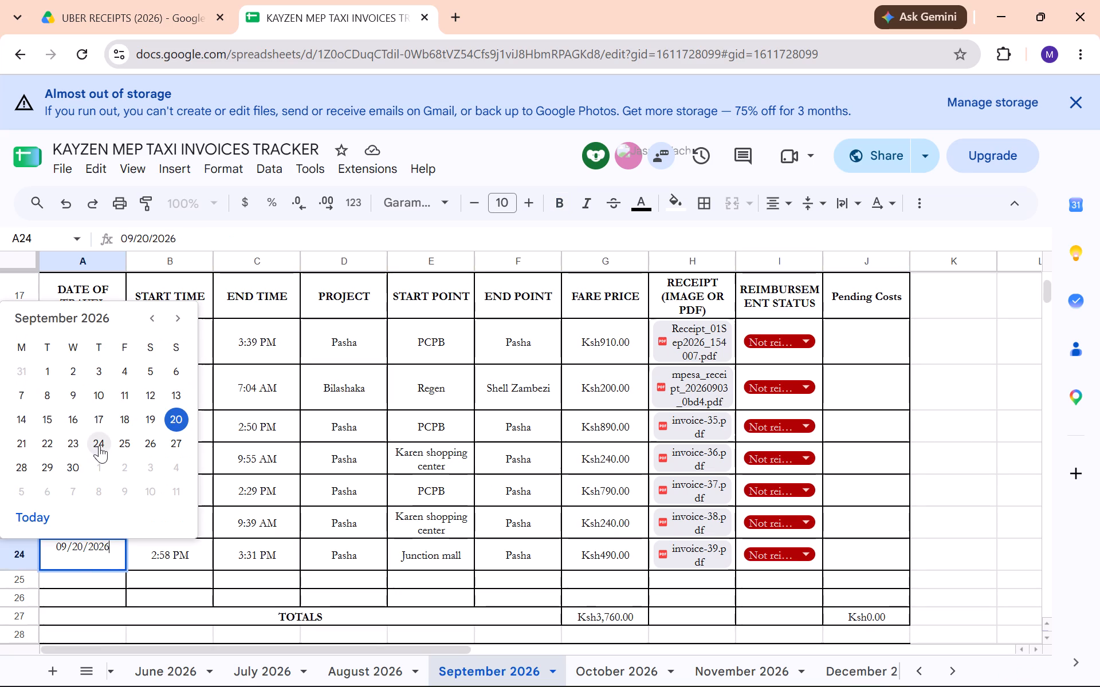
click(120, 440)
click(168, 582)
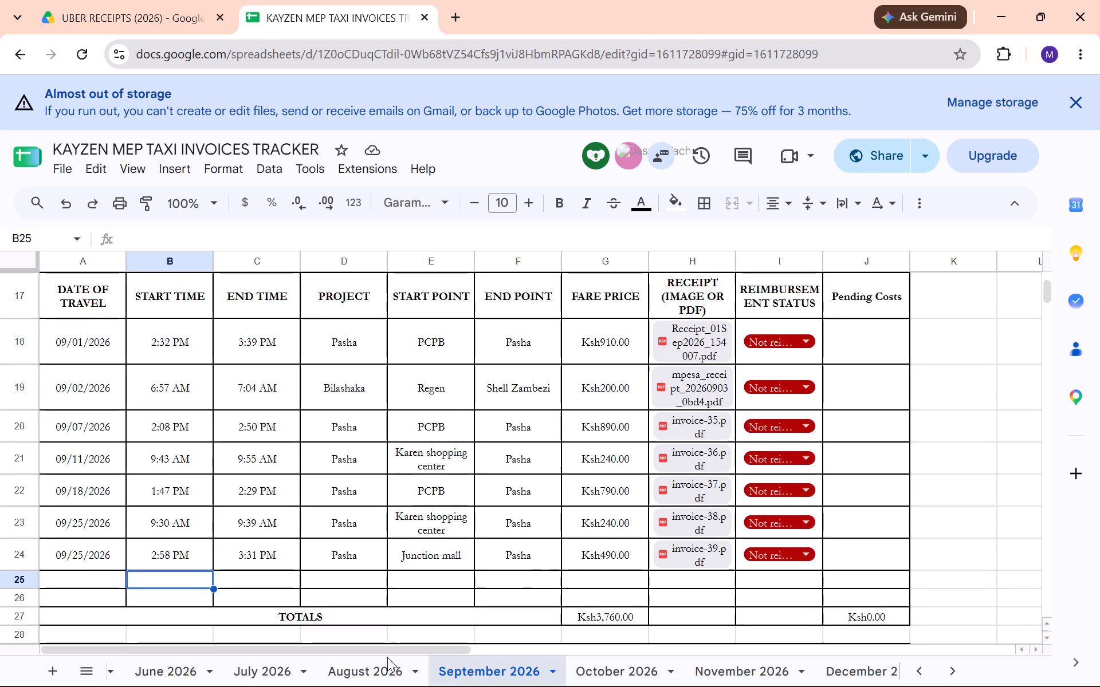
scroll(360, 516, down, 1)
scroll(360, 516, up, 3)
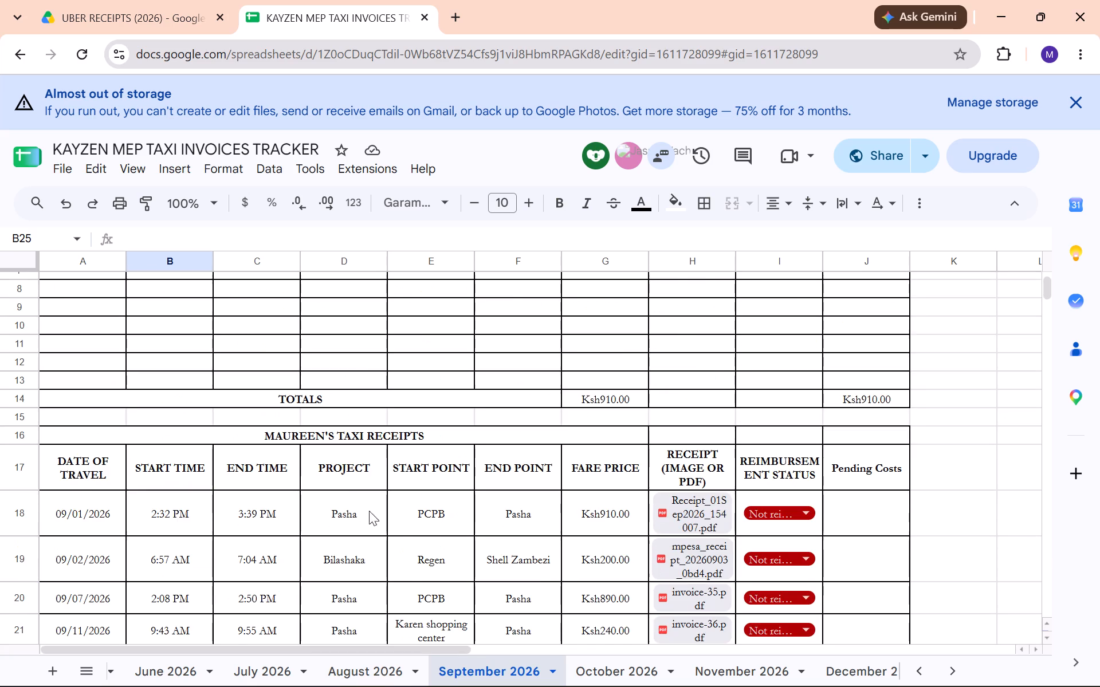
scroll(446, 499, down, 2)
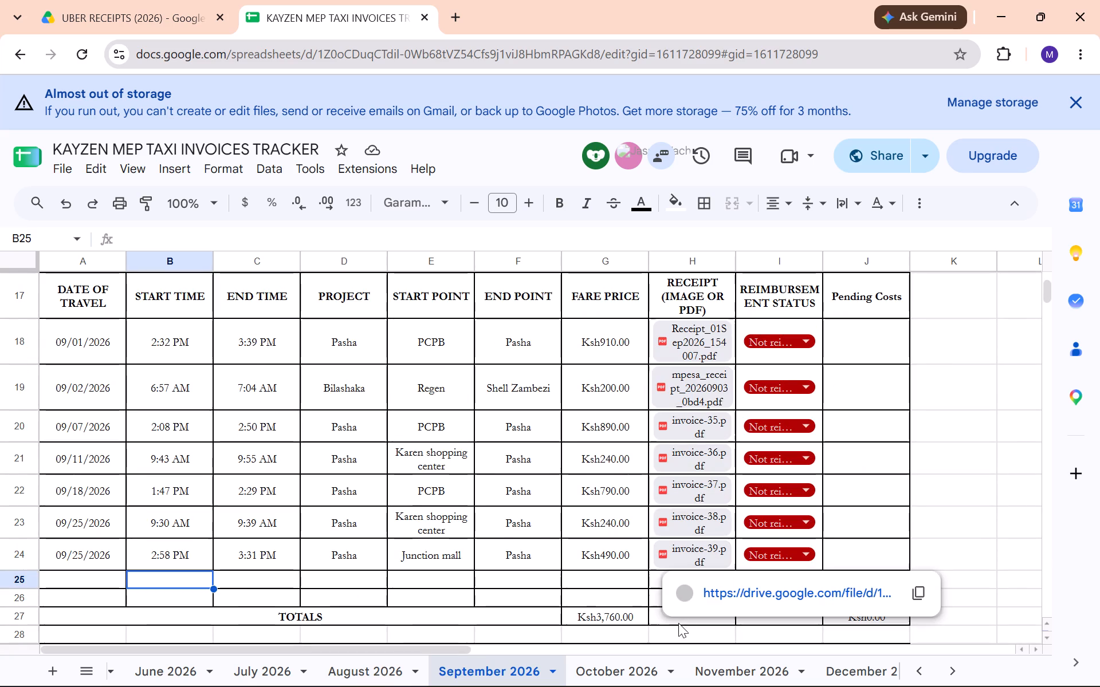
Return to the October 2026 sheet, select Maureen's first receipt-file cell, and open the UBER RECEIPTS folder from Google Drive in a new browser tab.
click(632, 676)
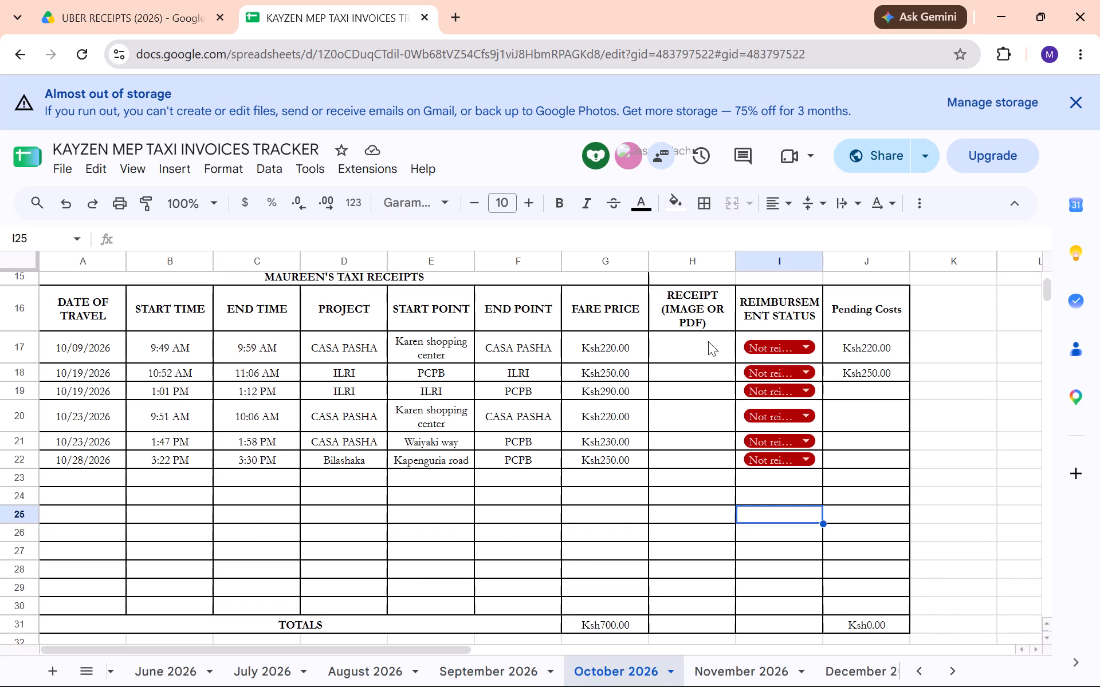
click(708, 341)
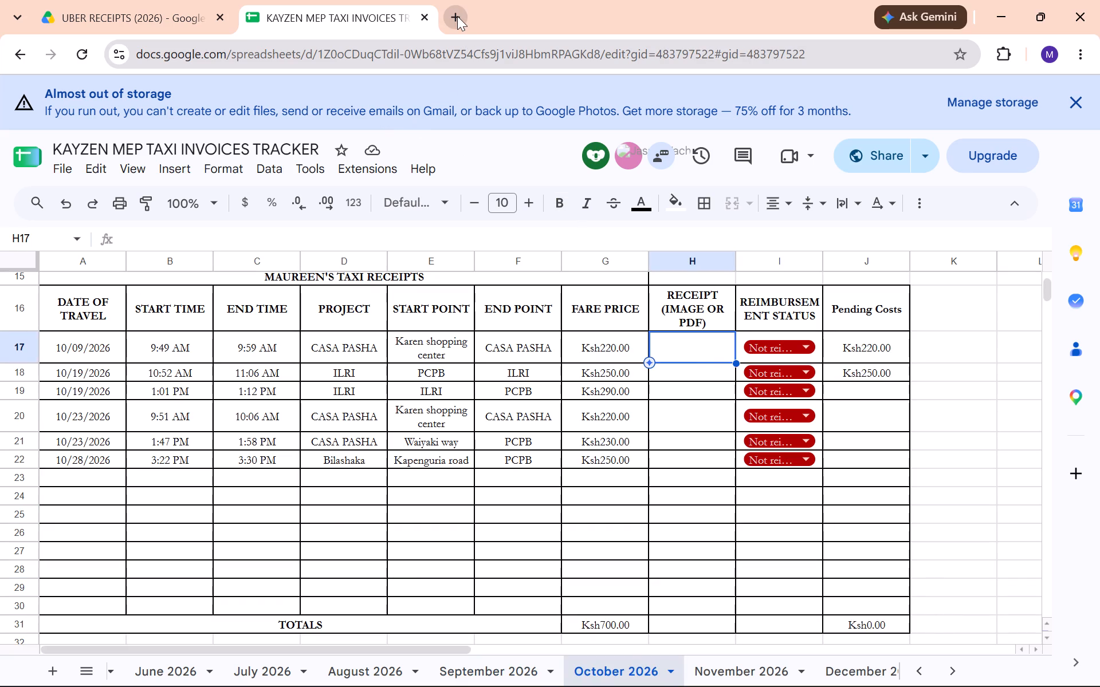
click(457, 16)
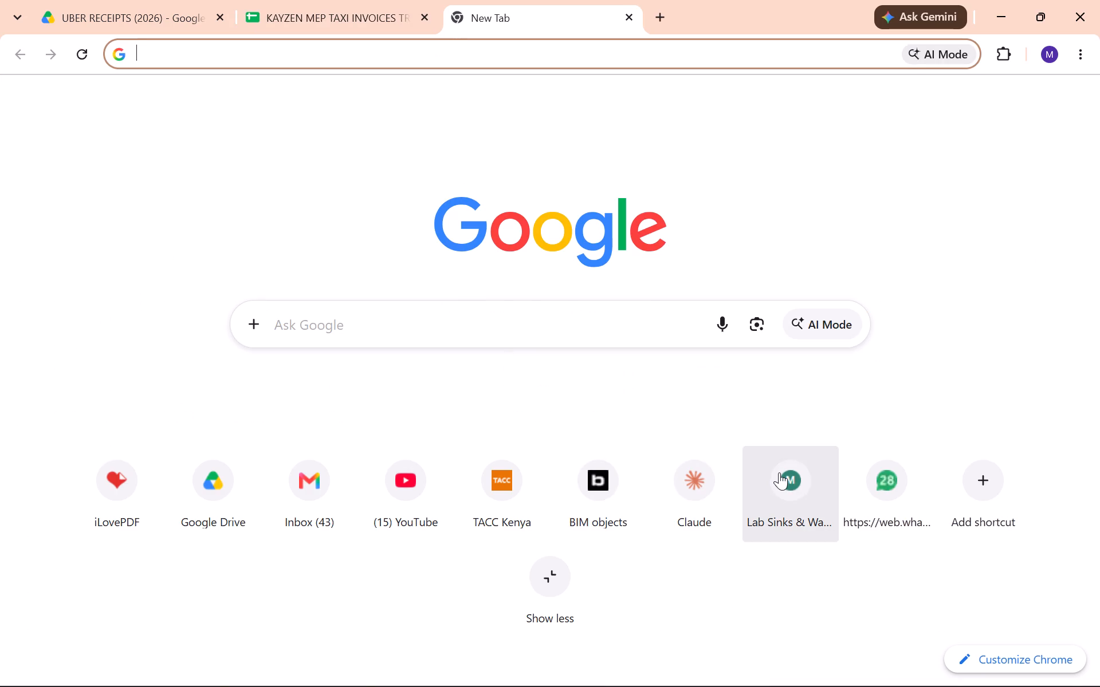
click(223, 480)
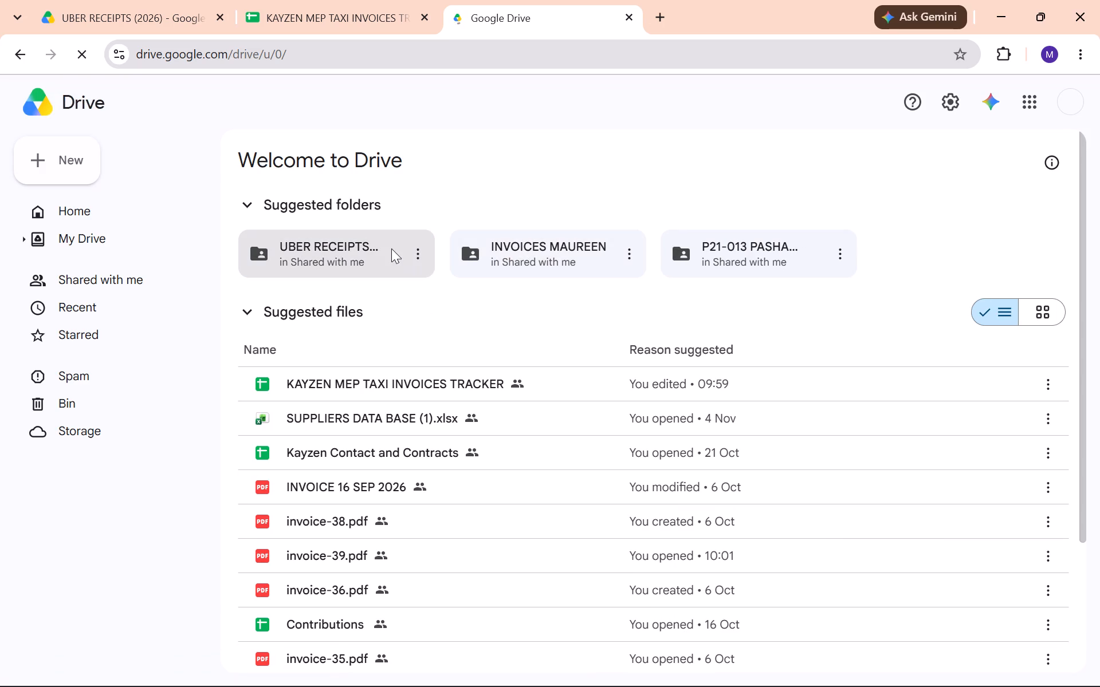
click(360, 251)
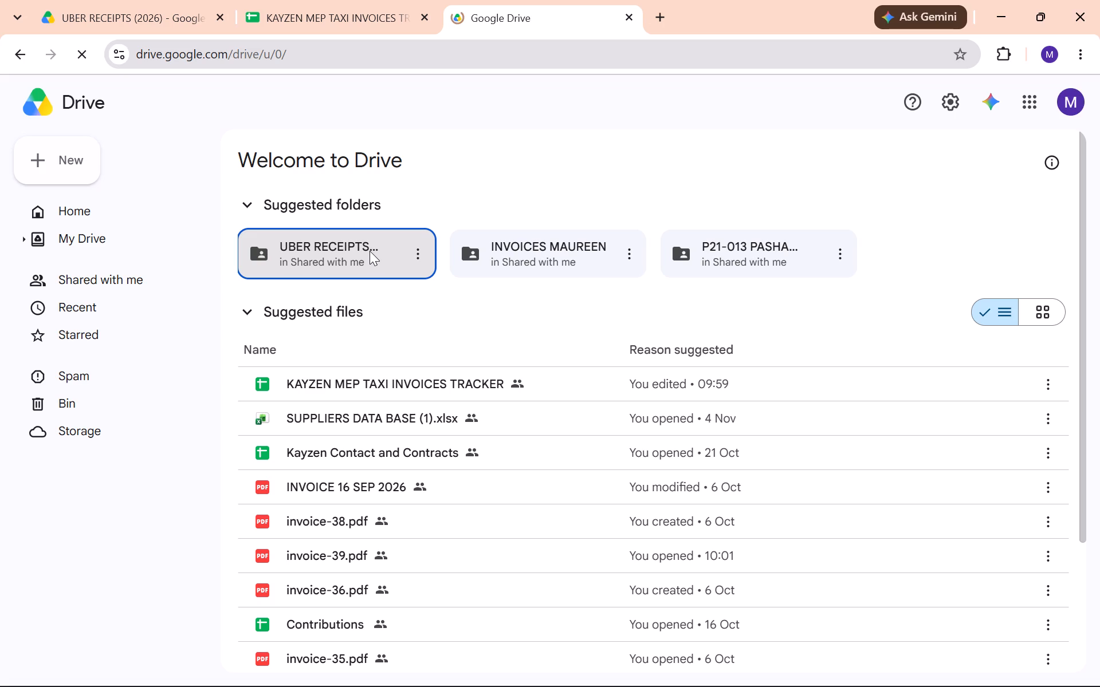
Open the UBER RECEIPTS shared folder from the suggested folders in Google Drive.
double_click(370, 251)
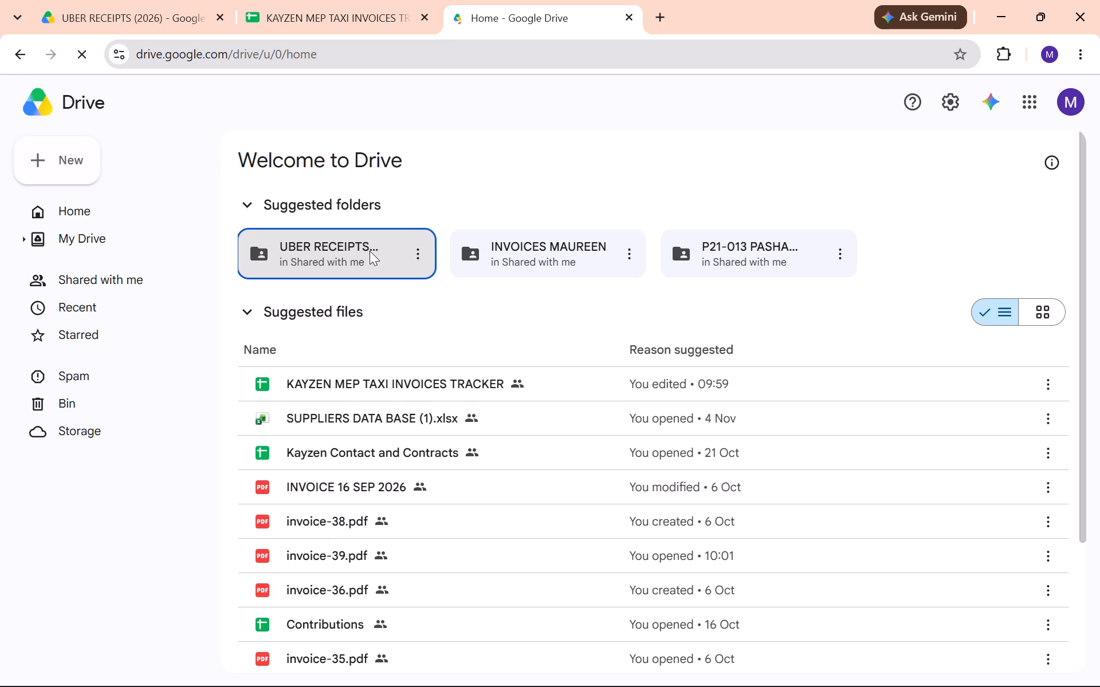
double_click(370, 251)
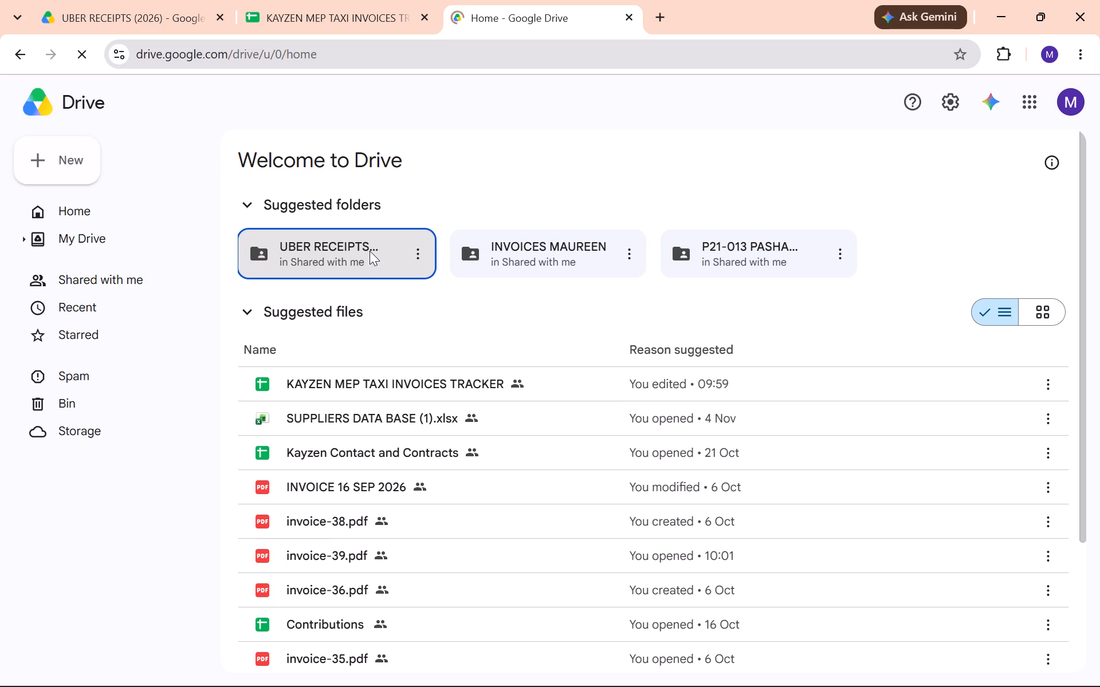
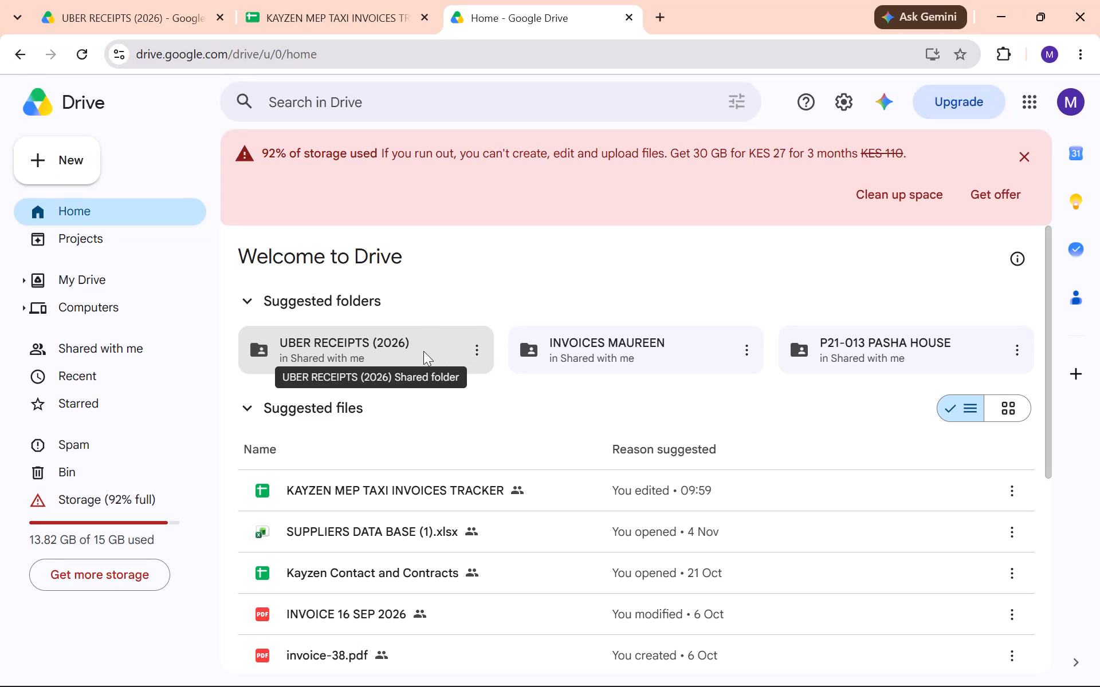
Open the UBER RECEIPTS (2026) shared folder from the suggested folders in Google Drive.
double_click(423, 351)
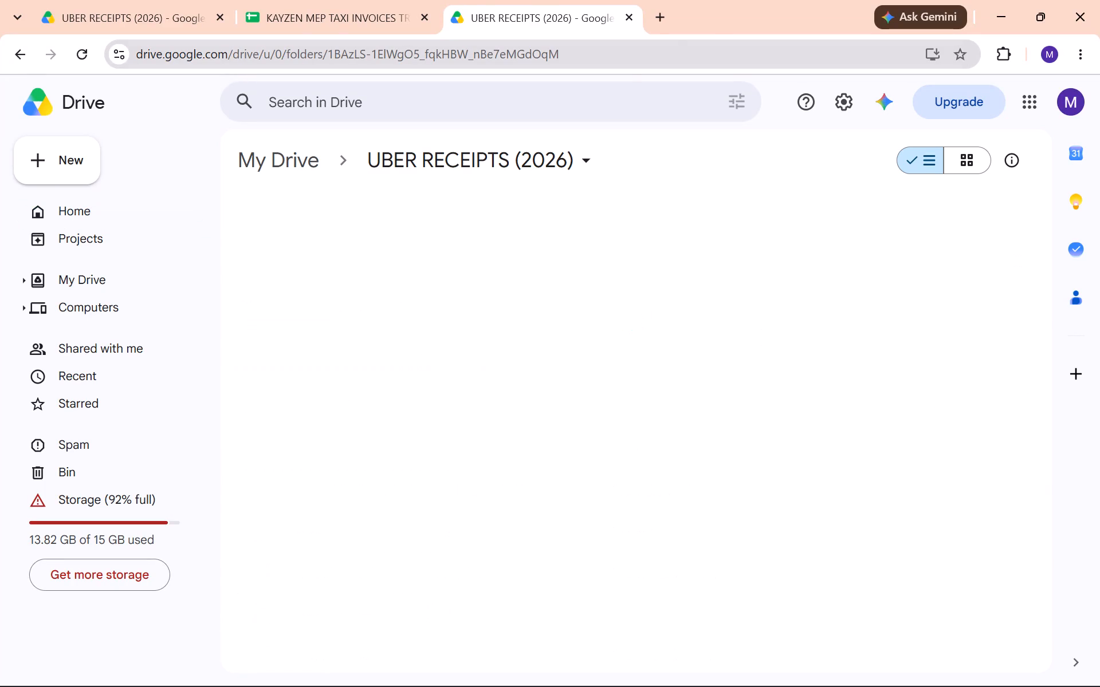
Open WhatsApp Web in a new browser tab from the saved site shortcuts.
click(653, 17)
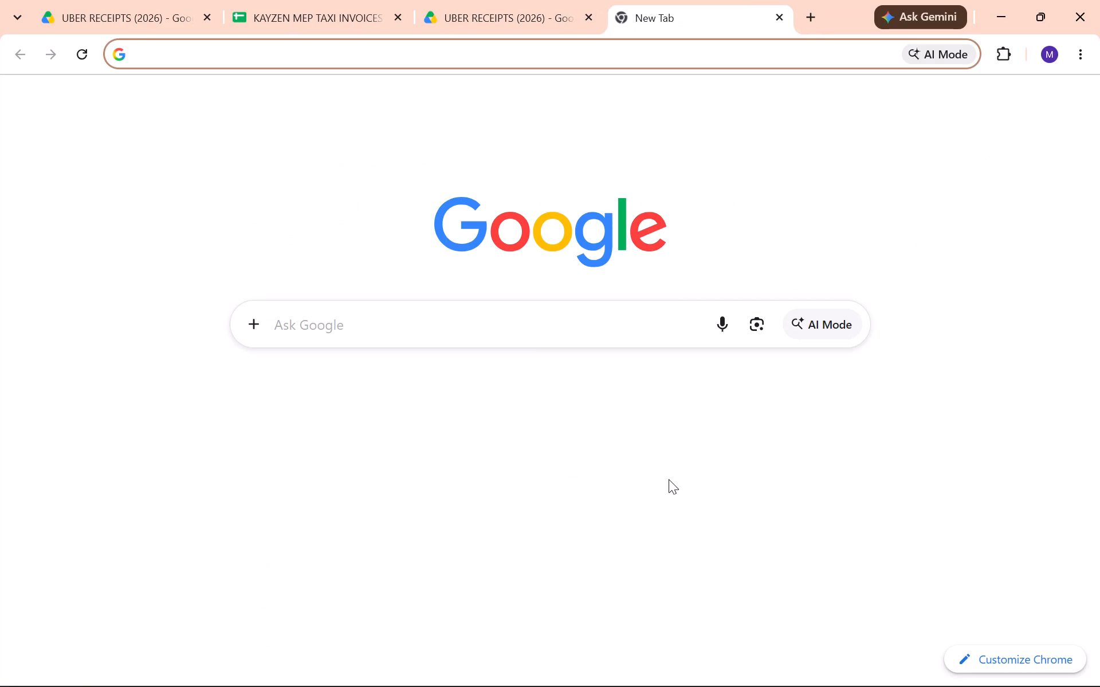
double_click(874, 482)
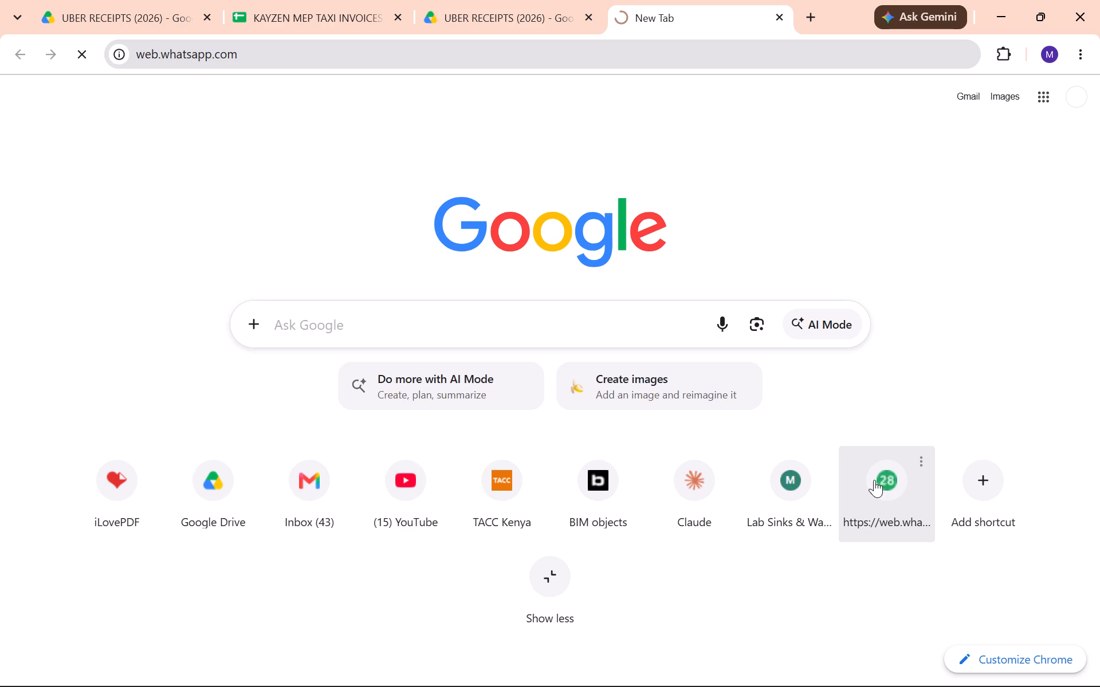
click(541, 22)
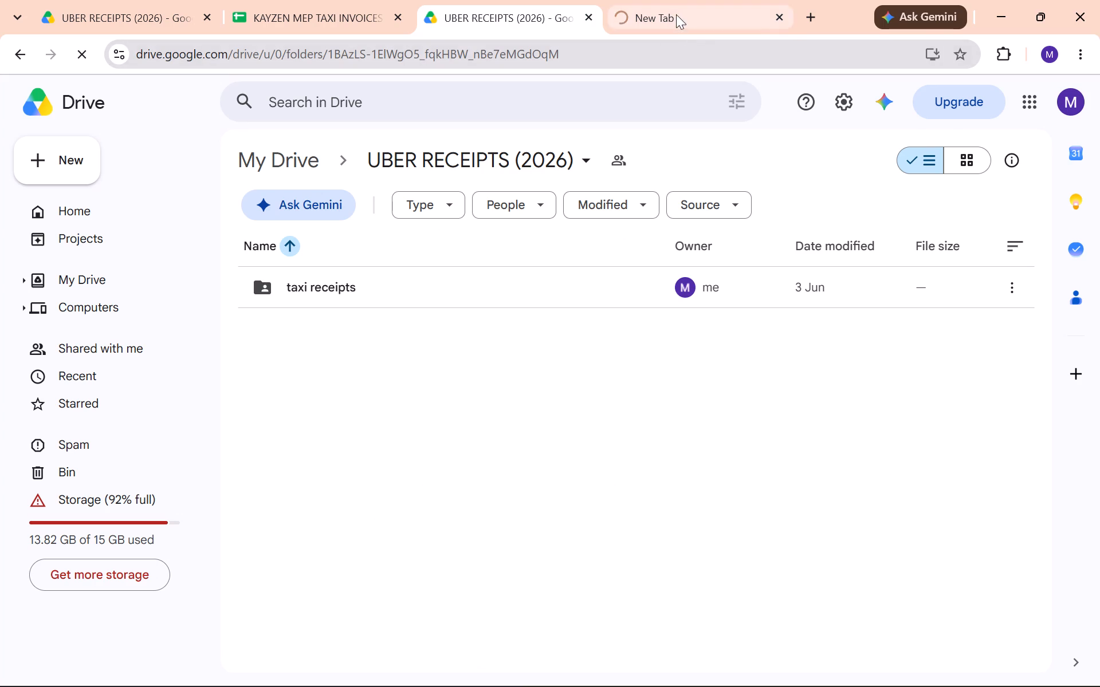
click(676, 14)
click(819, 419)
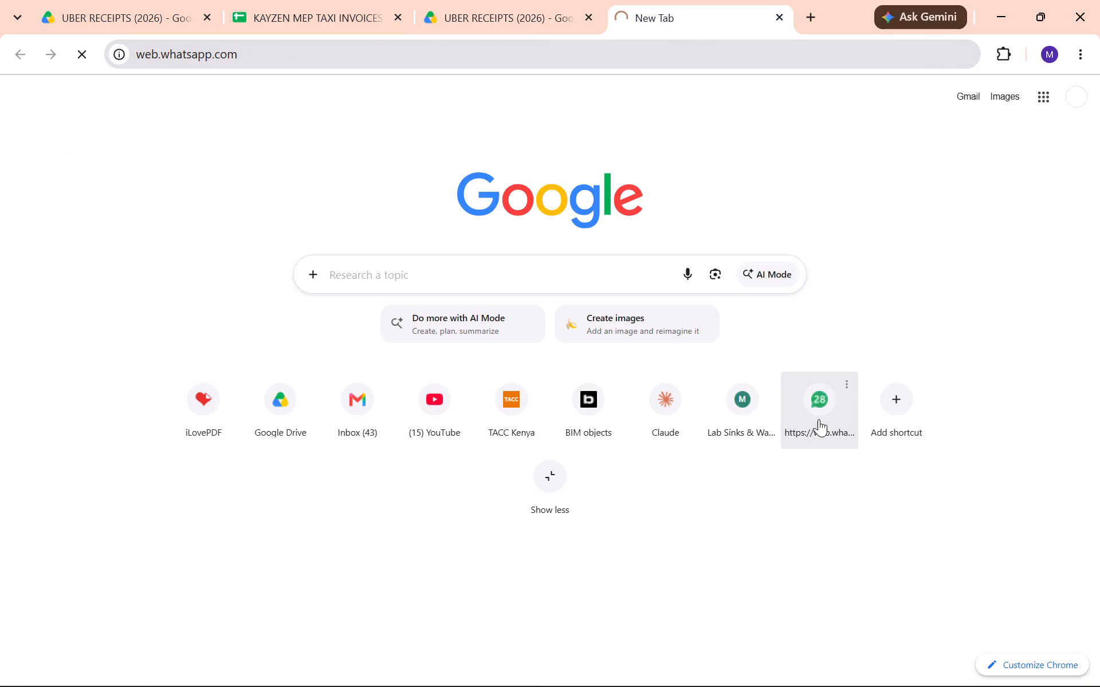
Open the taxi receipts subfolder of UBER RECEIPTS (2026) and look through its invoice files to the end of the list.
click(532, 13)
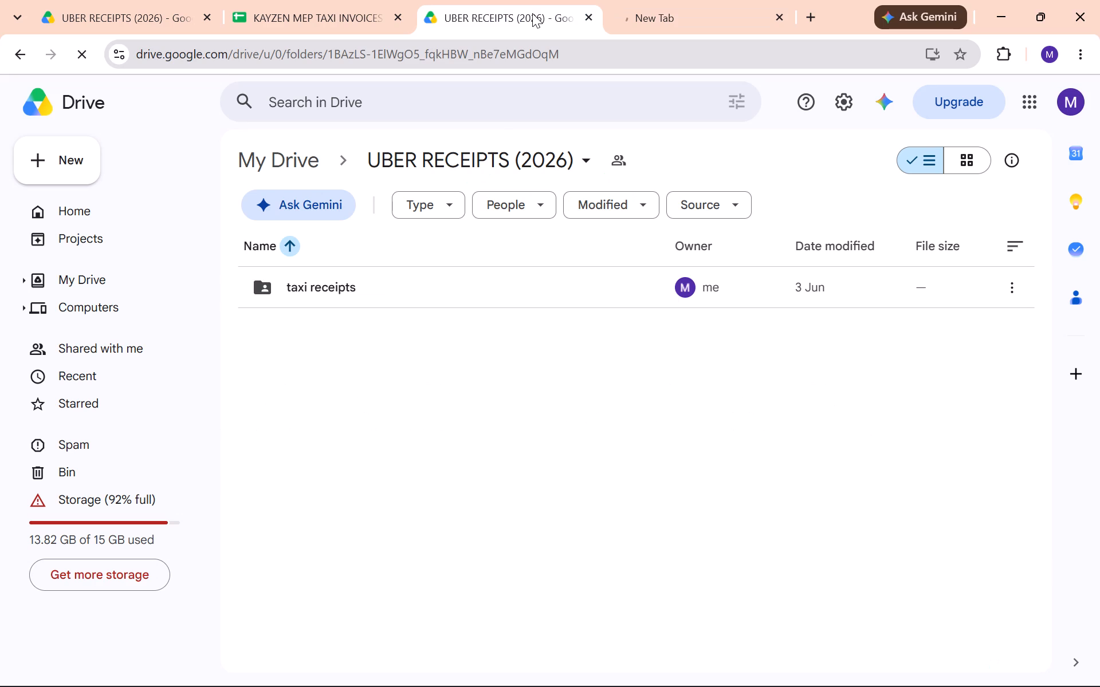
click(458, 297)
double_click(458, 299)
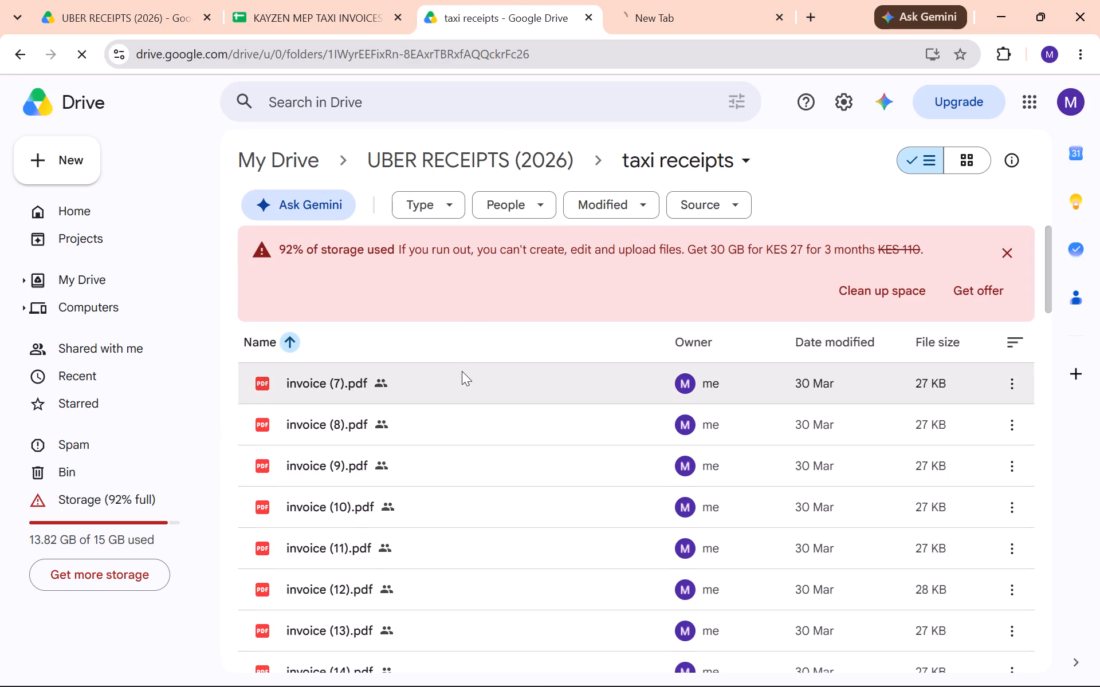
scroll(466, 366, down, 5)
scroll(466, 366, down, 16)
scroll(467, 365, up, 1)
scroll(467, 365, down, 6)
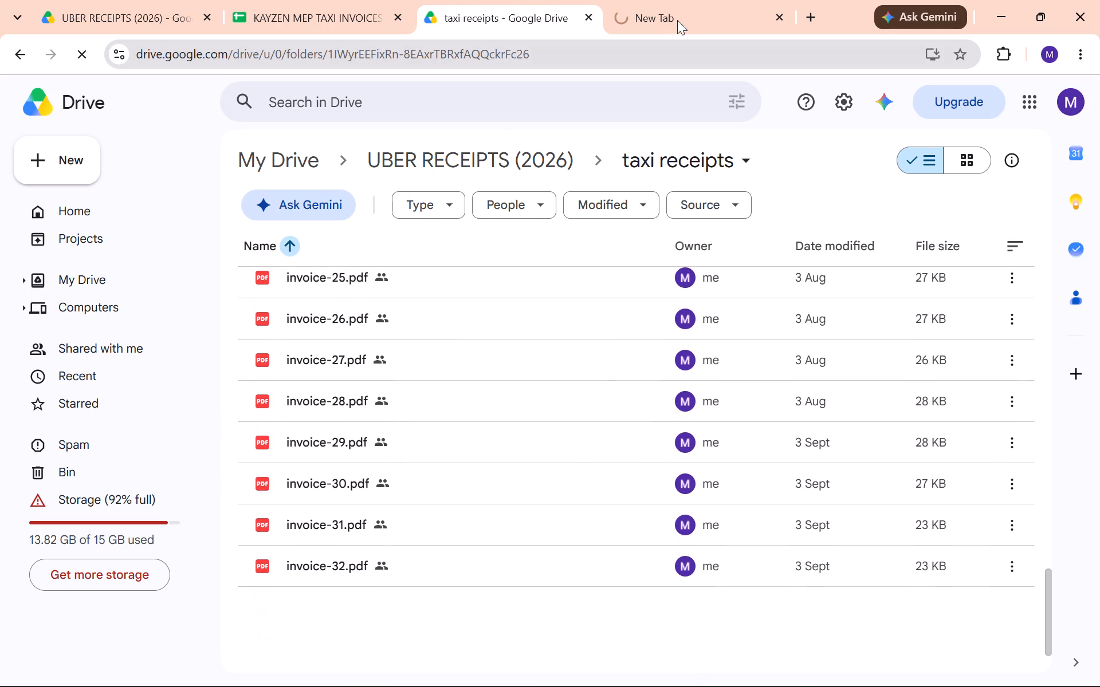
Return to the WhatsApp Web tab, show the available Wi-Fi networks and choose the PCPB GUEST network.
click(684, 27)
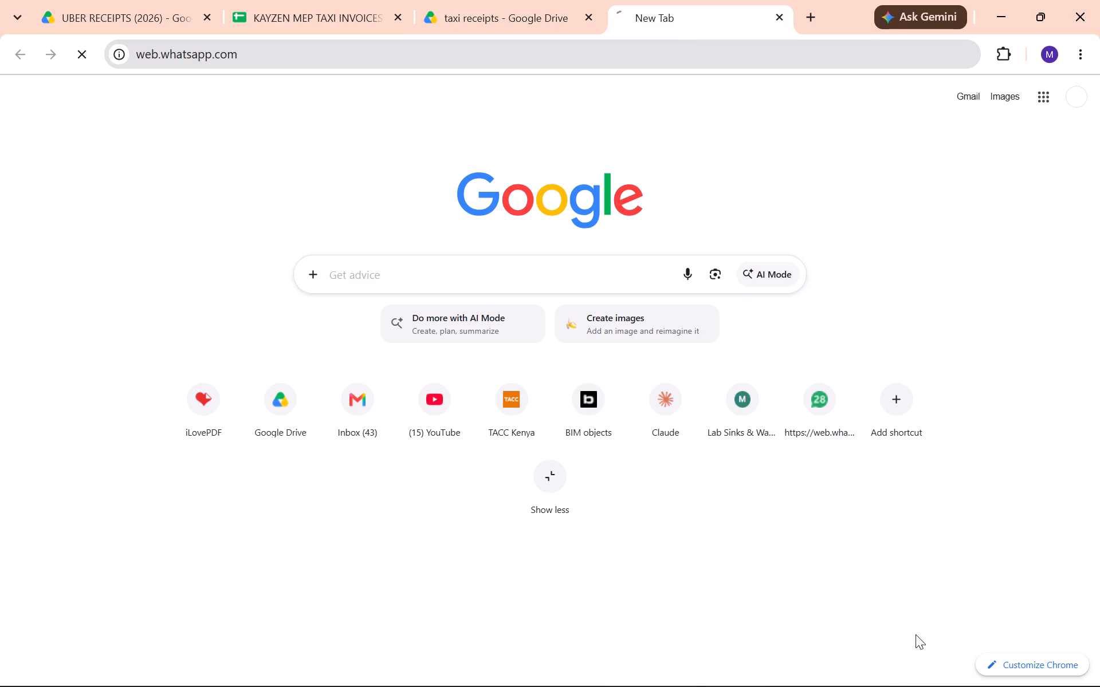
click(941, 665)
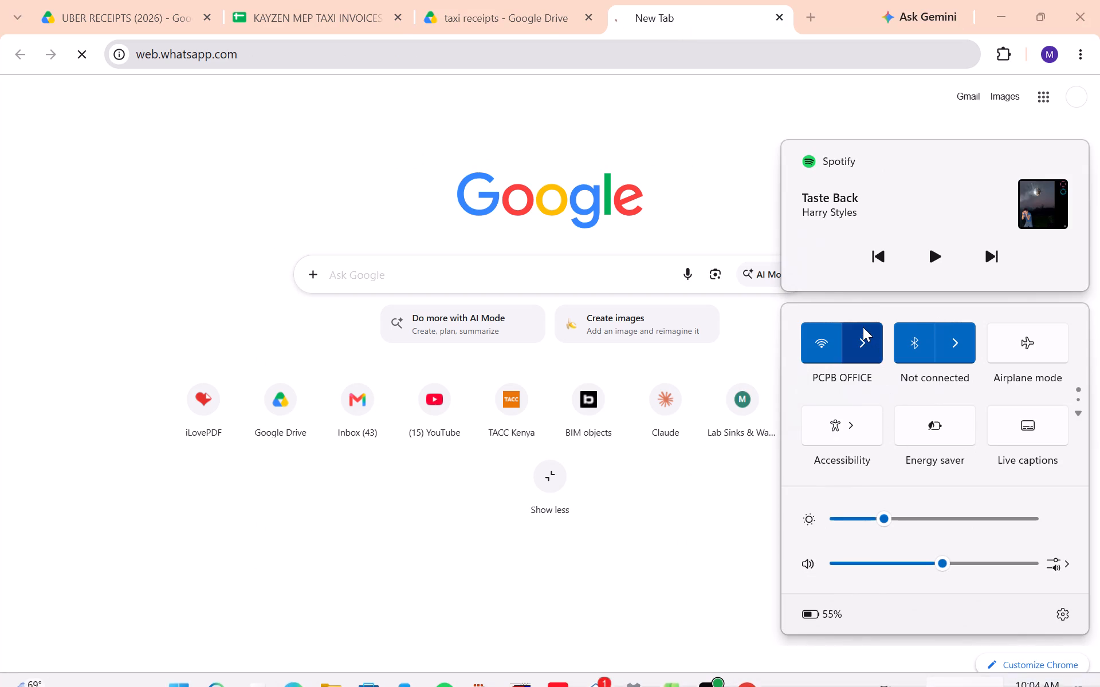
click(863, 327)
click(863, 500)
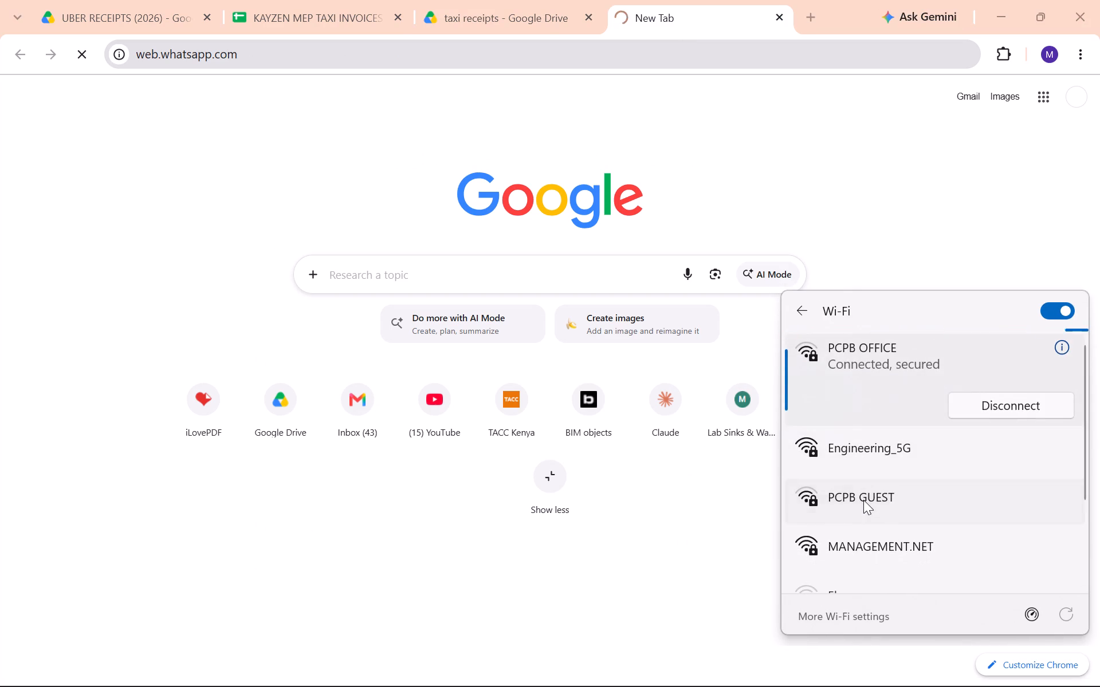
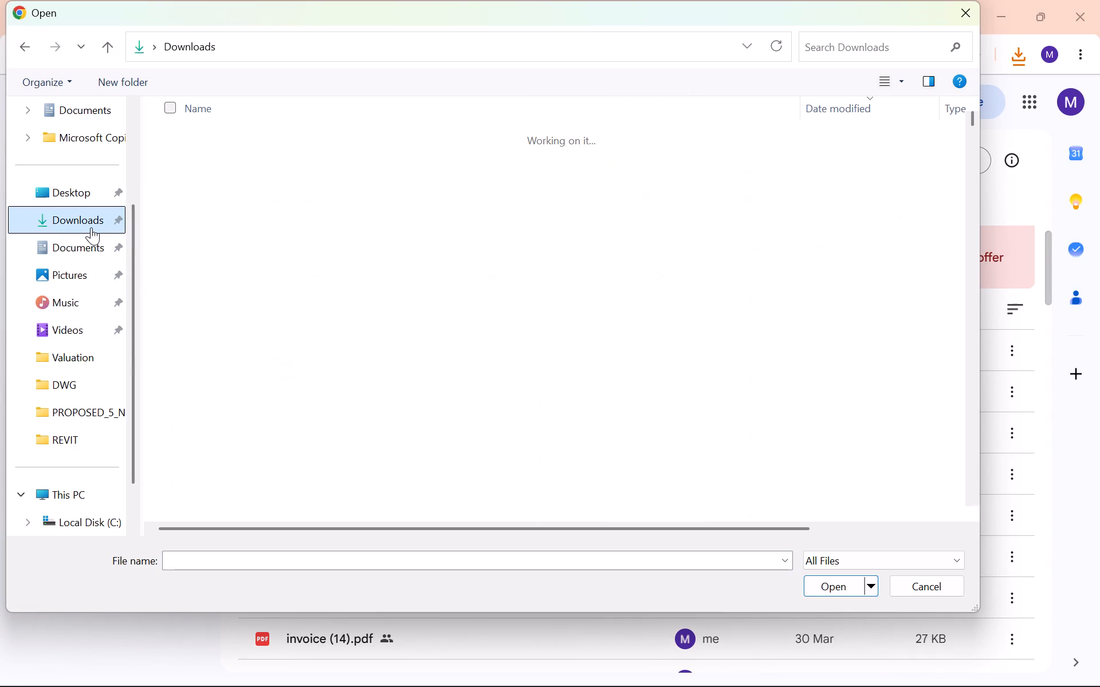
Select the six PDF receipts invoice-40 through invoice-45 in Downloads for upload to the UBER RECEIPTS folder.
click(270, 164)
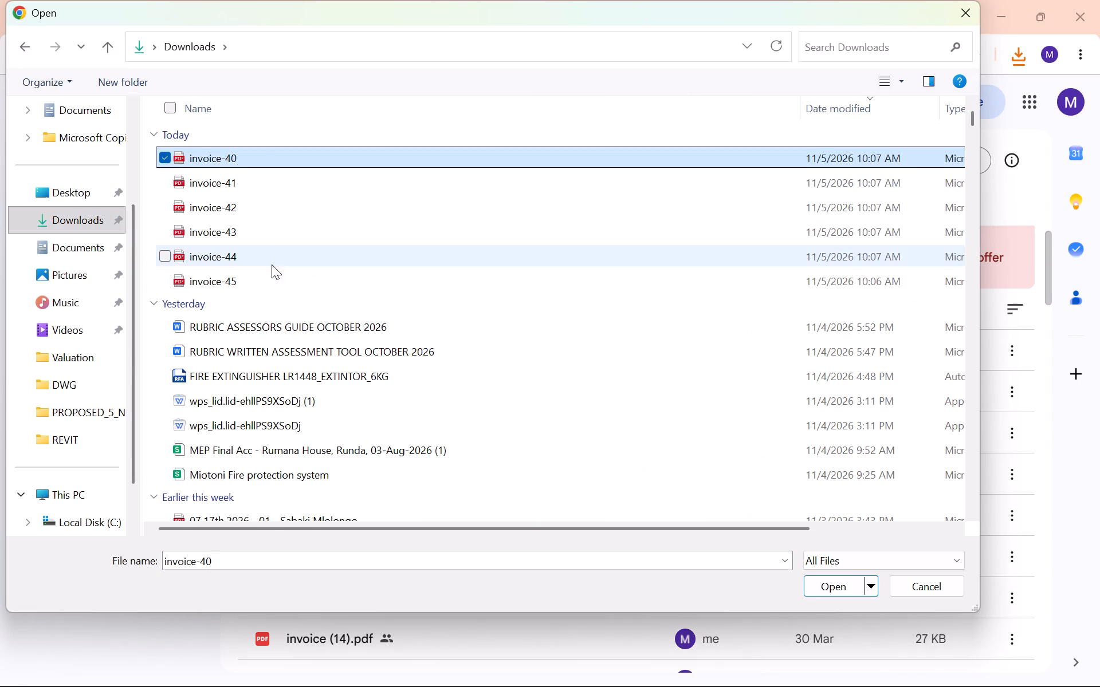
shift+click(272, 280)
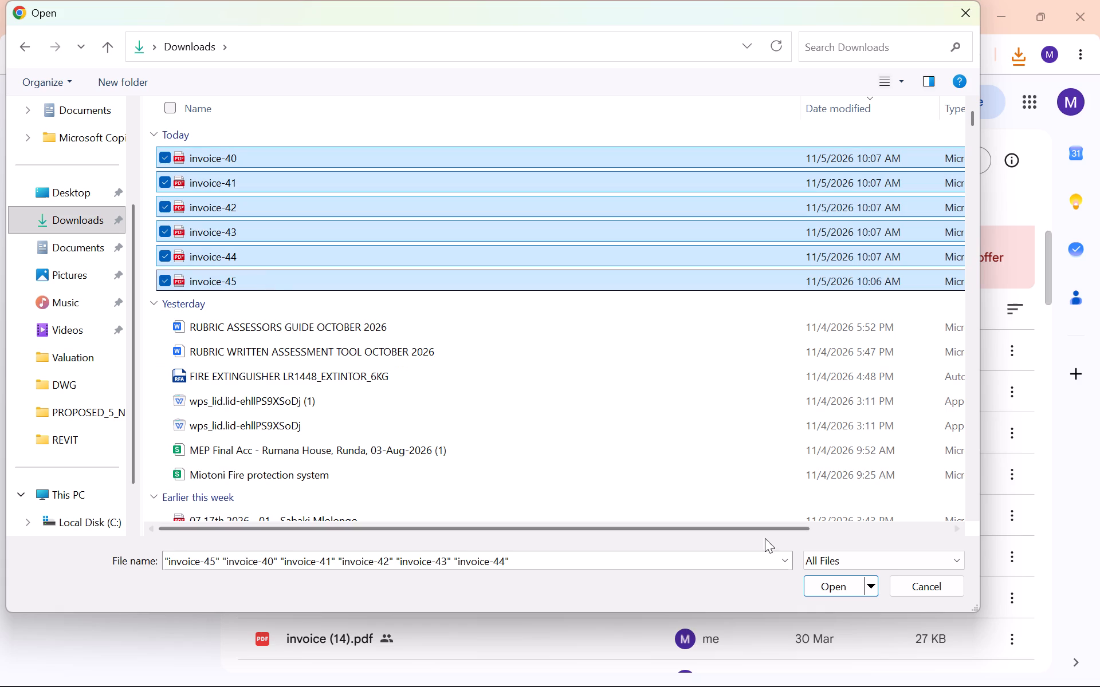
Upload the six selected PDF receipts, invoice-40 through invoice-45, to the taxi receipts folder and find them in the file list.
click(826, 583)
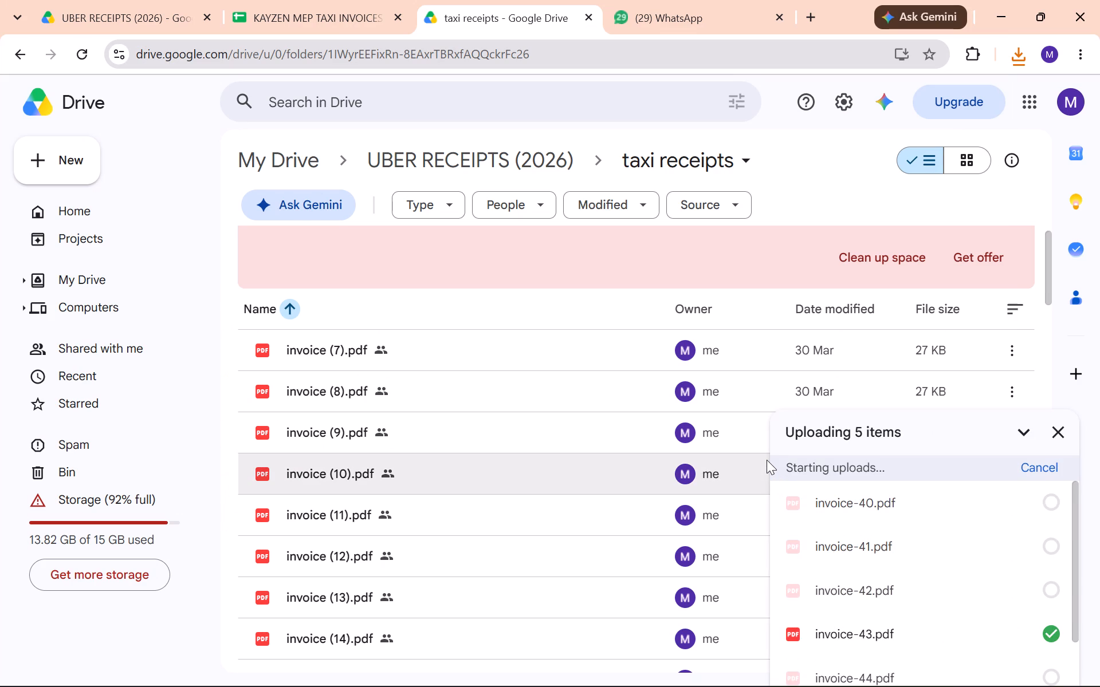
scroll(589, 397, down, 12)
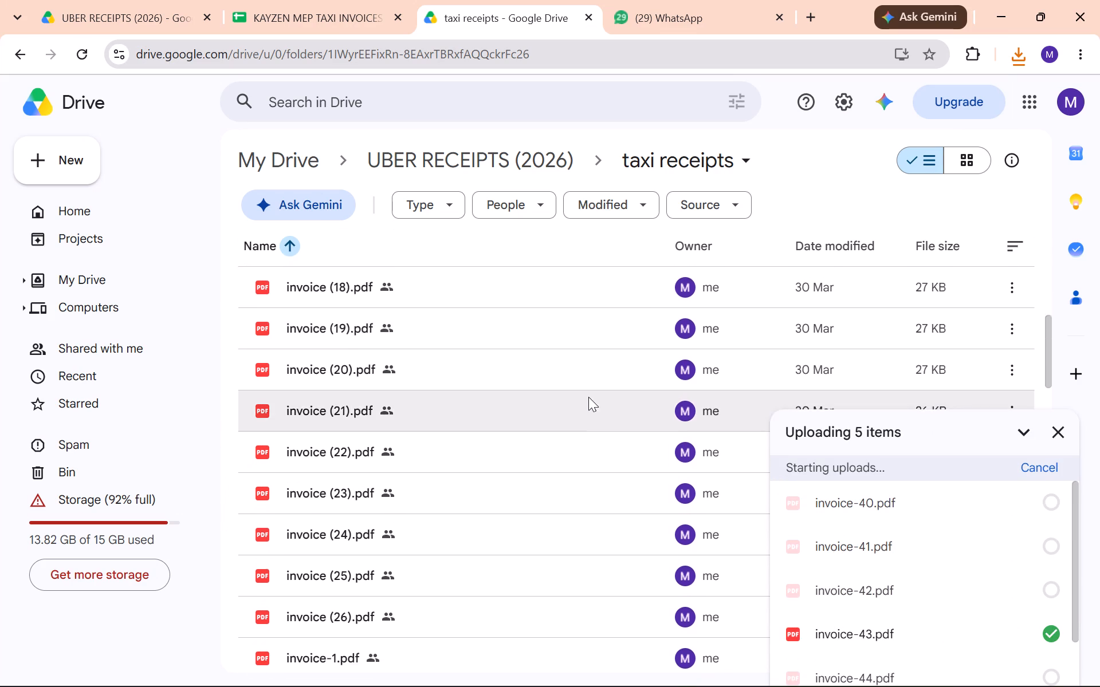
scroll(588, 397, down, 19)
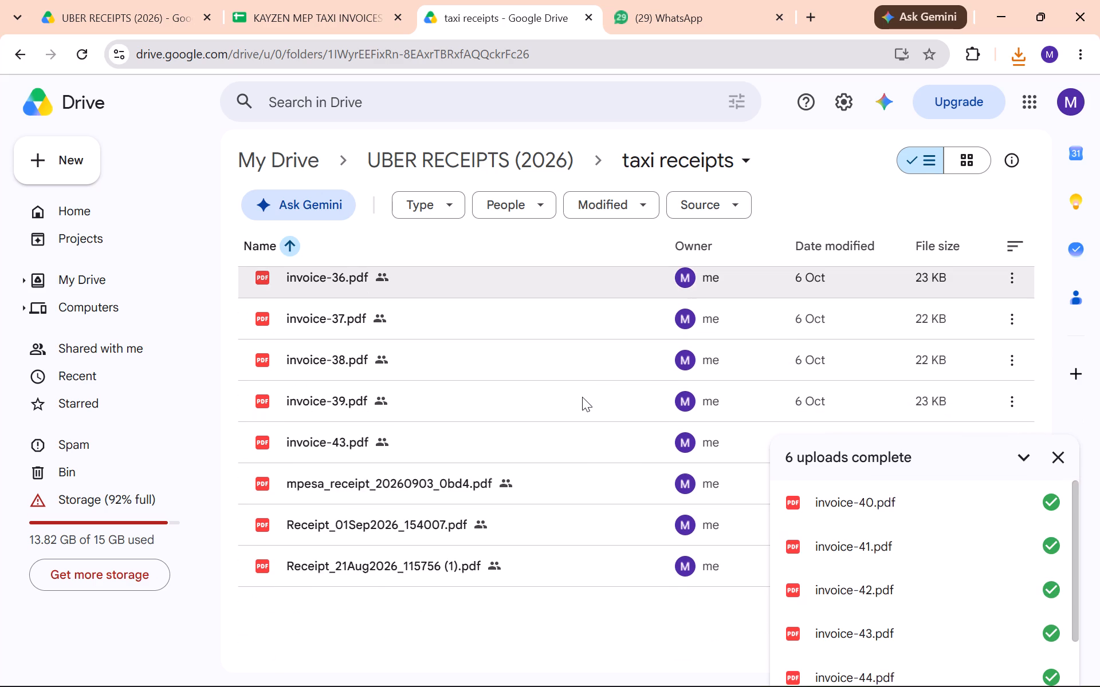
scroll(582, 397, down, 2)
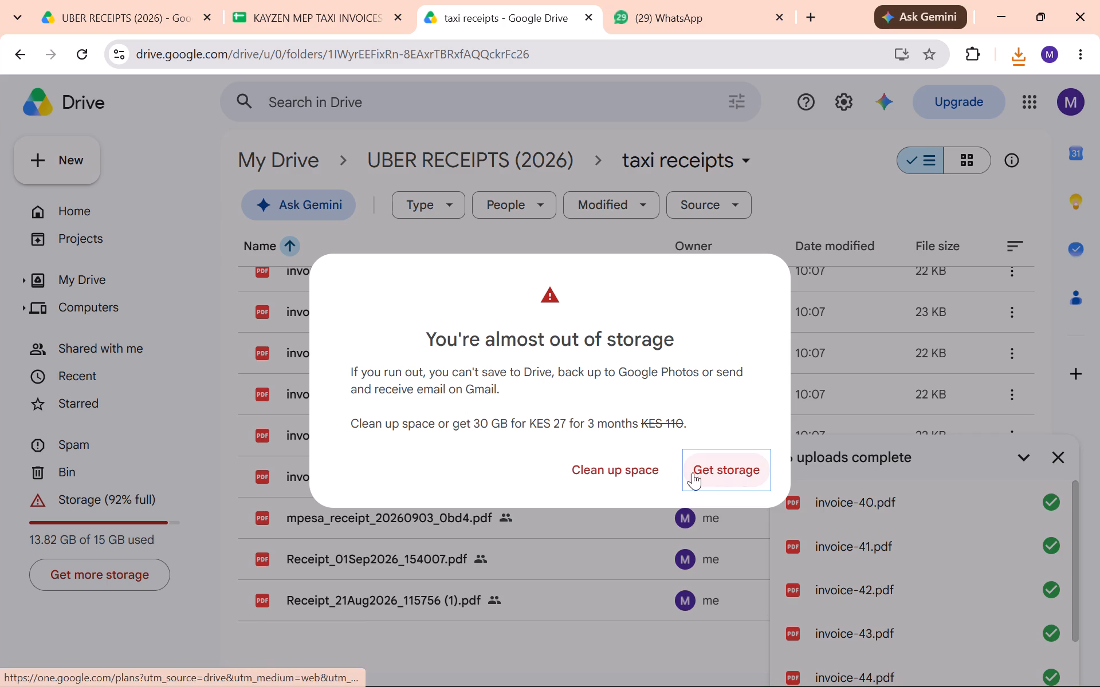
Open the Google One storage manager from Drive's storage clean-up option and look through the clean-up suggestions and services.
click(646, 467)
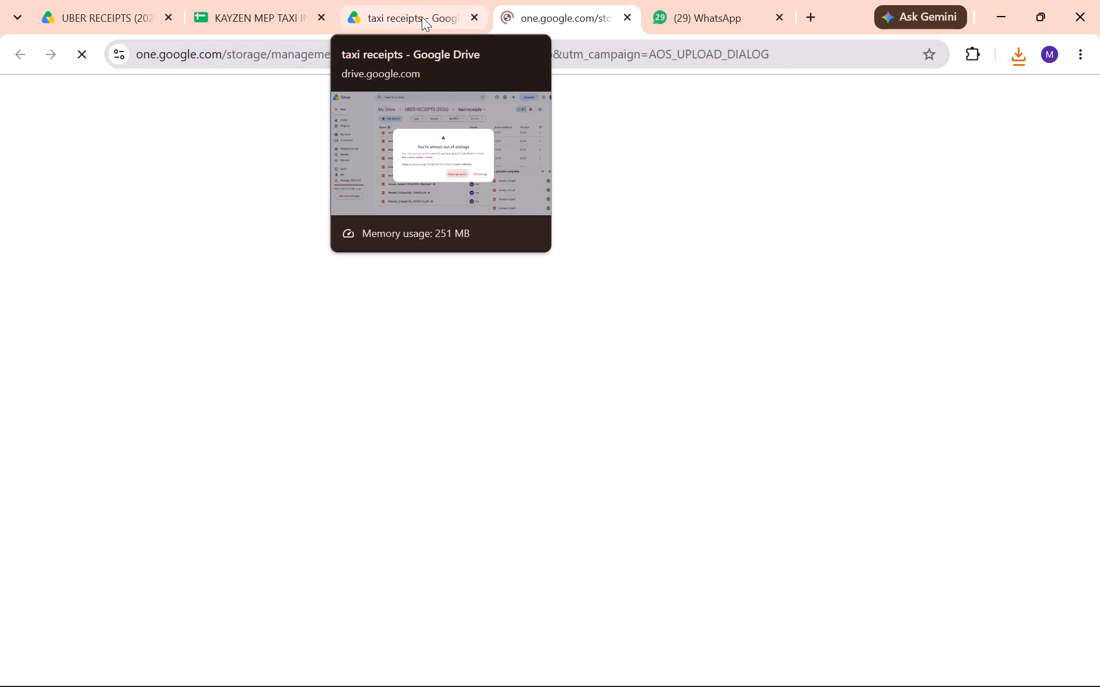
scroll(602, 315, down, 2)
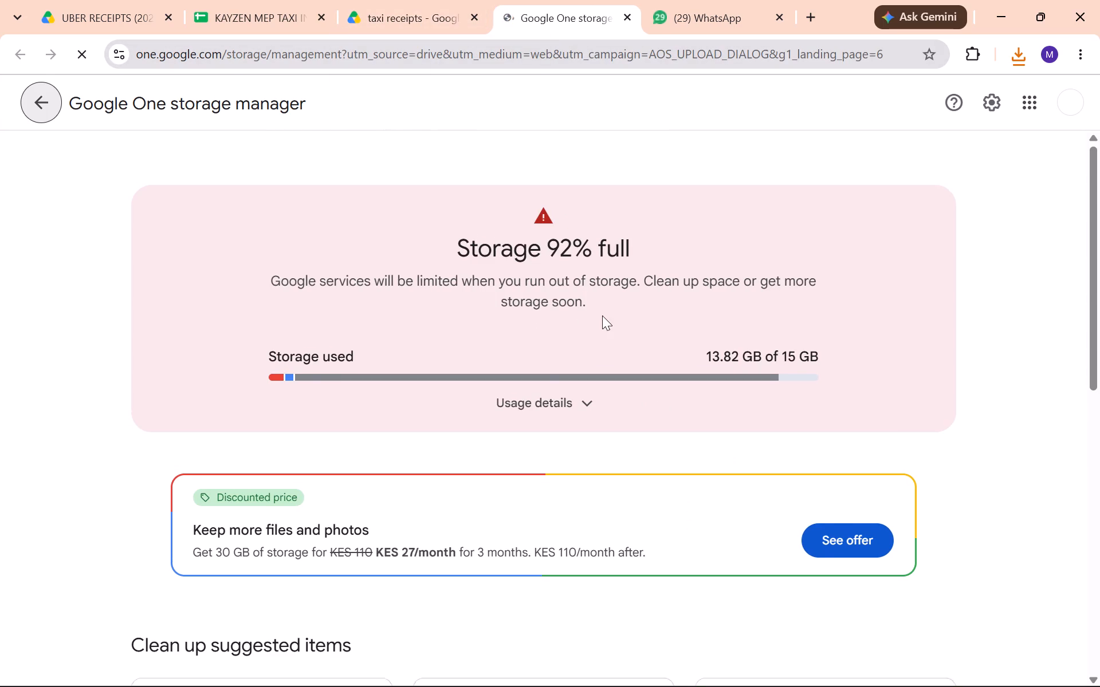
scroll(602, 315, down, 8)
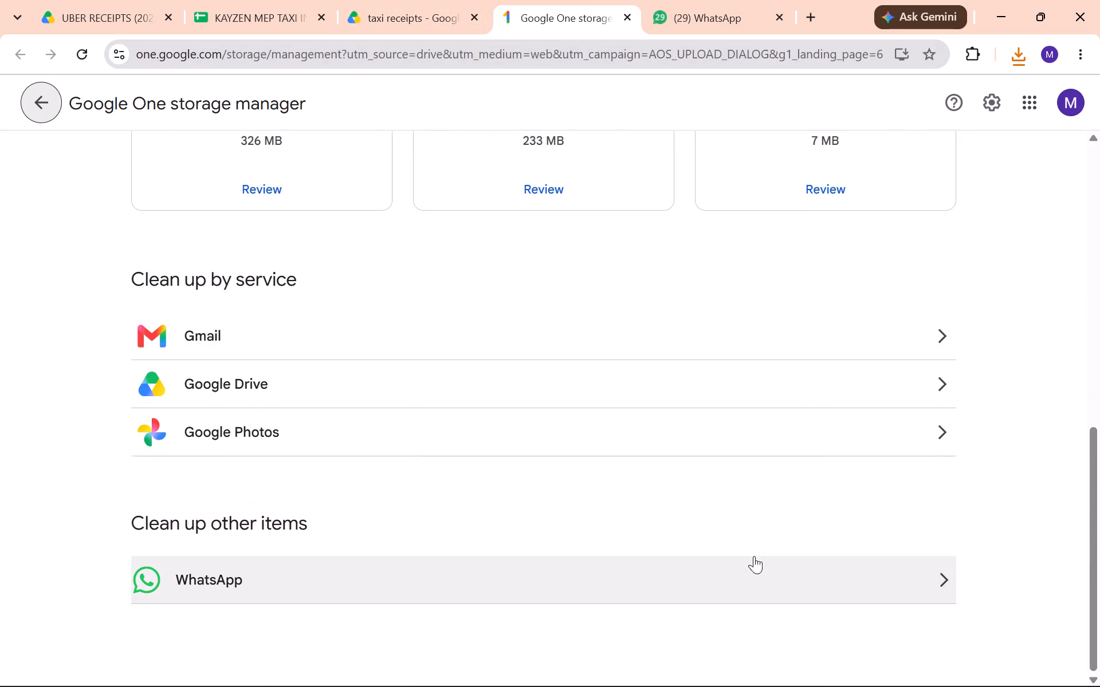
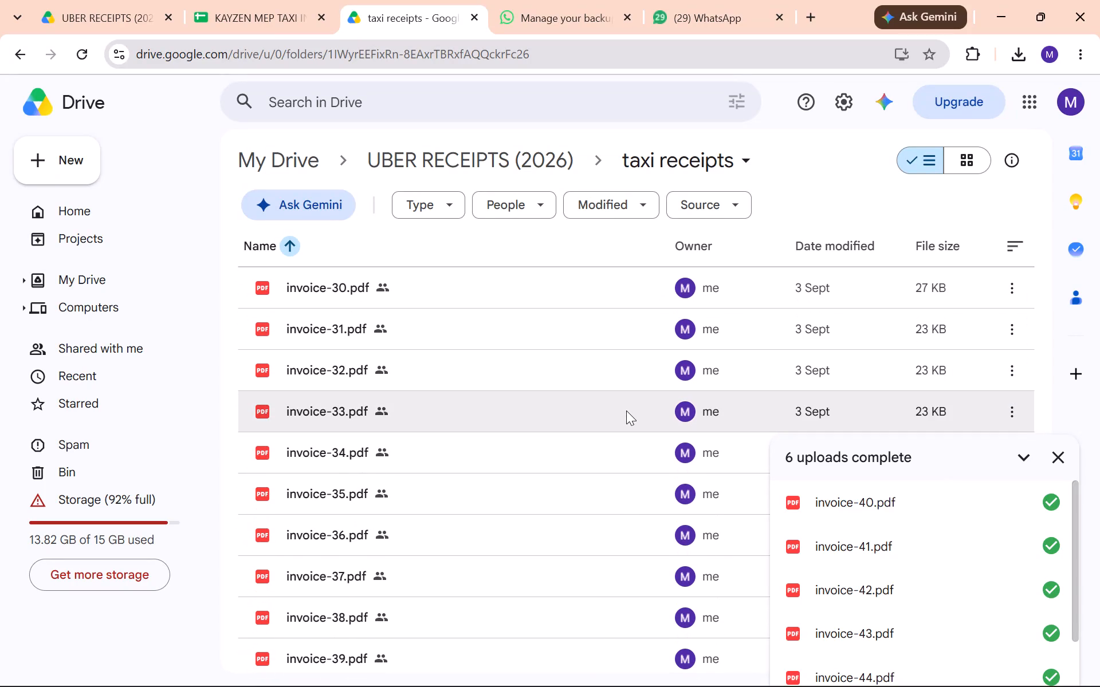
Open the uploaded invoice-40.pdf from the taxi receipts folder to view the receipt.
scroll(497, 491, down, 2)
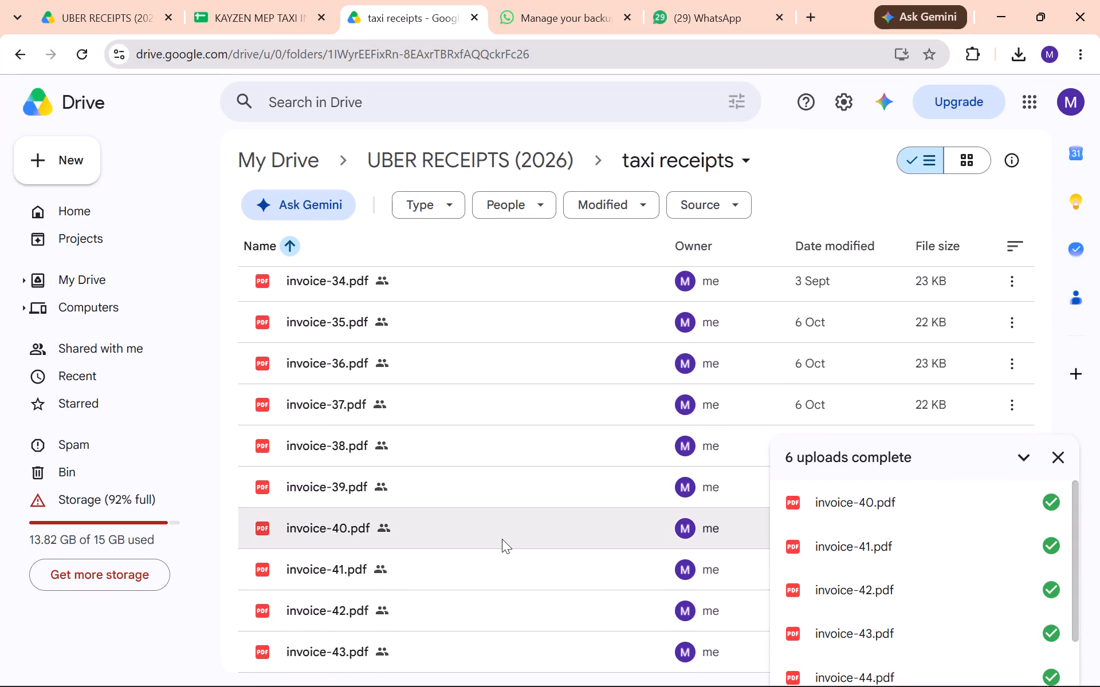
double_click(502, 539)
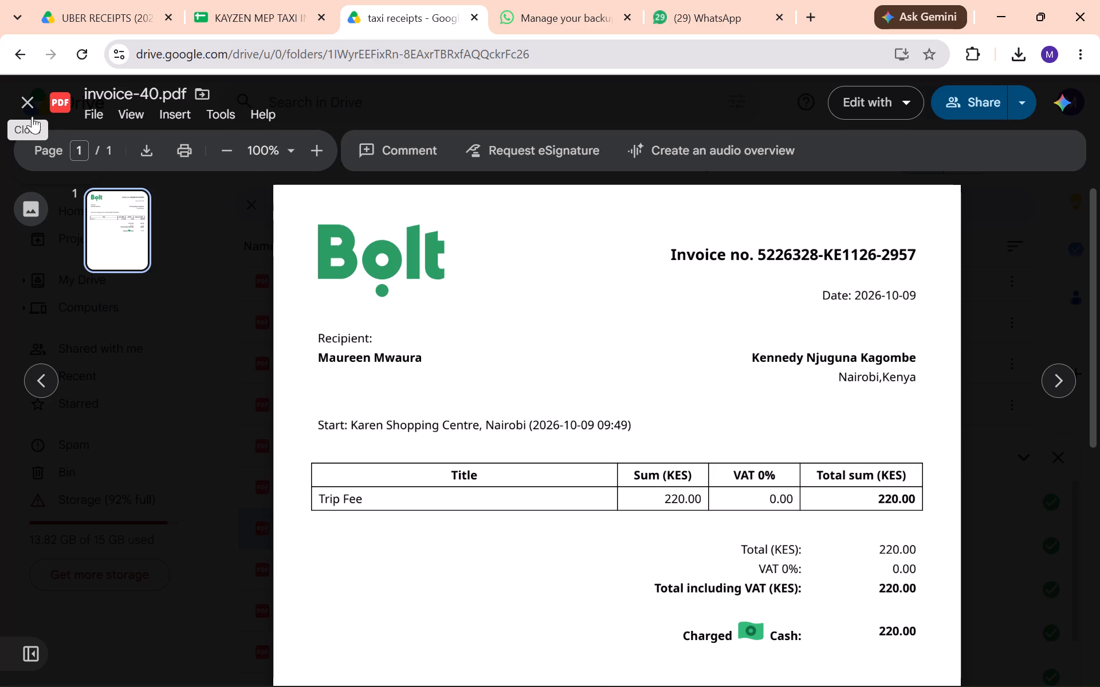
Close the invoice-40.pdf preview and the upload summary, and copy that file's link in the taxi receipts folder.
click(22, 104)
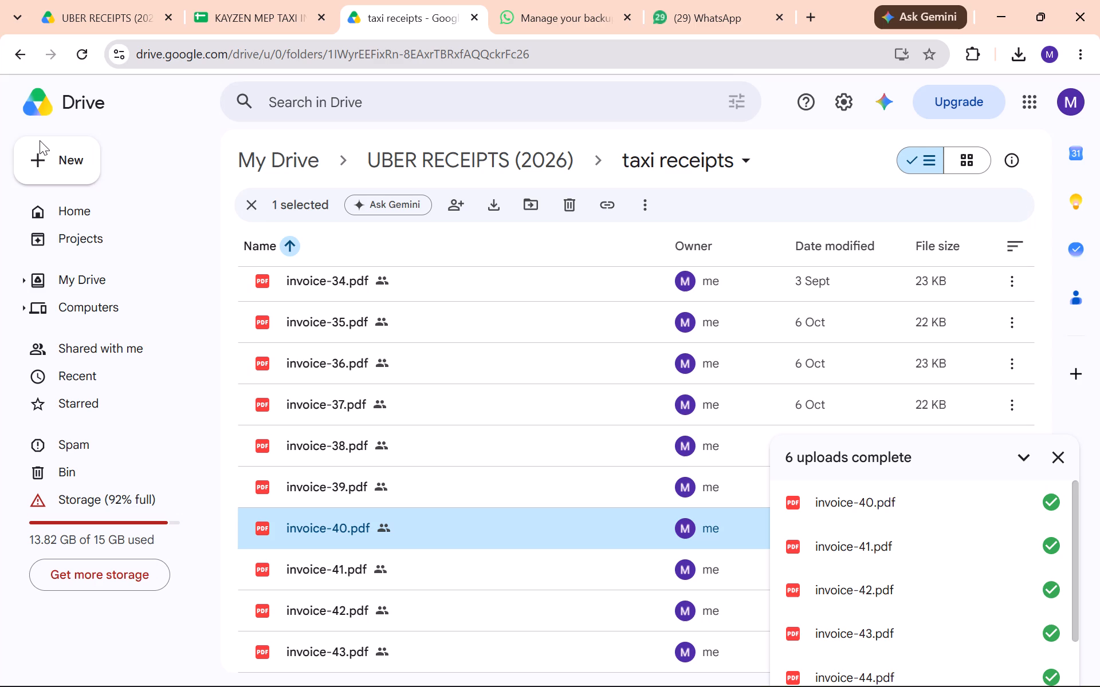
click(1063, 455)
right_click(1023, 528)
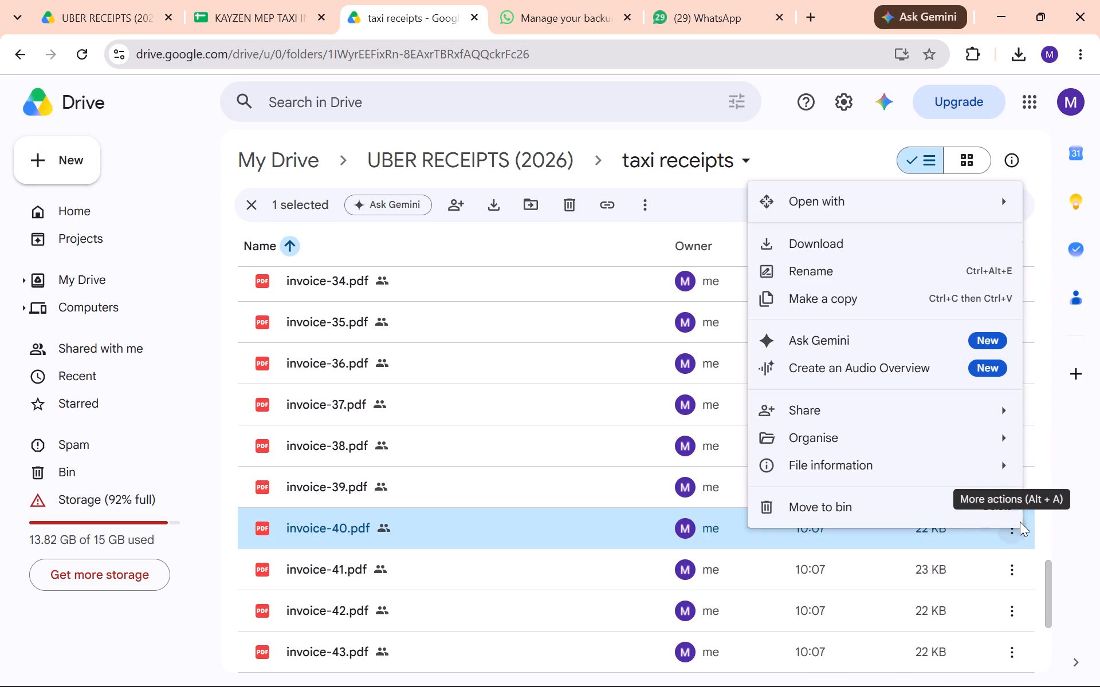
click(960, 392)
click(953, 406)
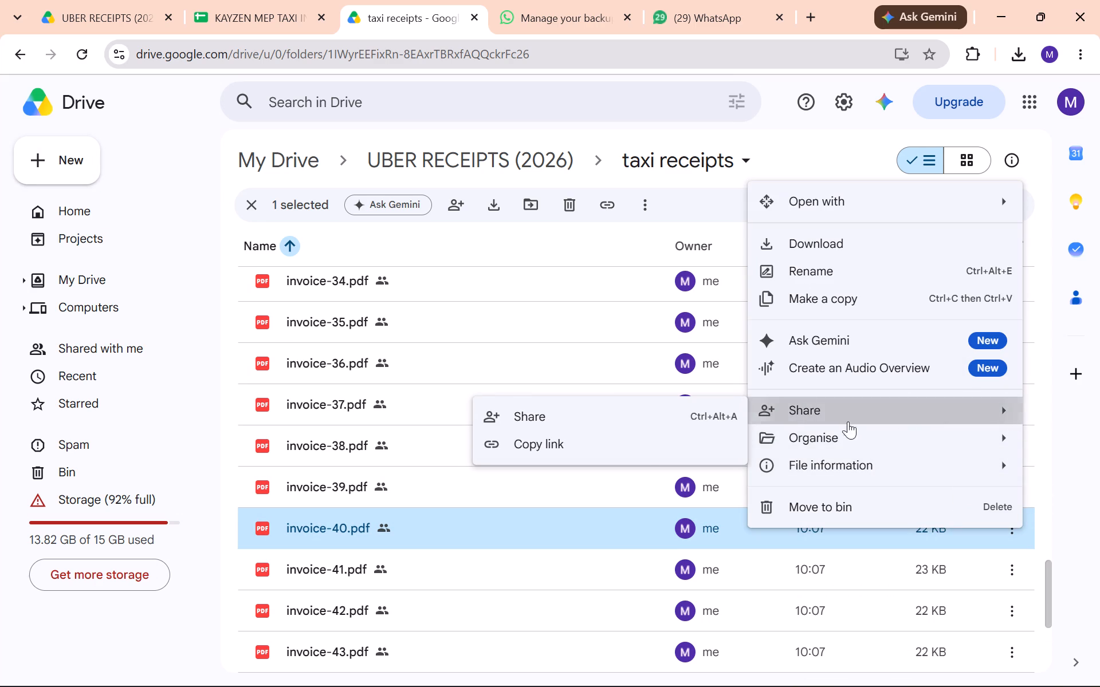
click(637, 448)
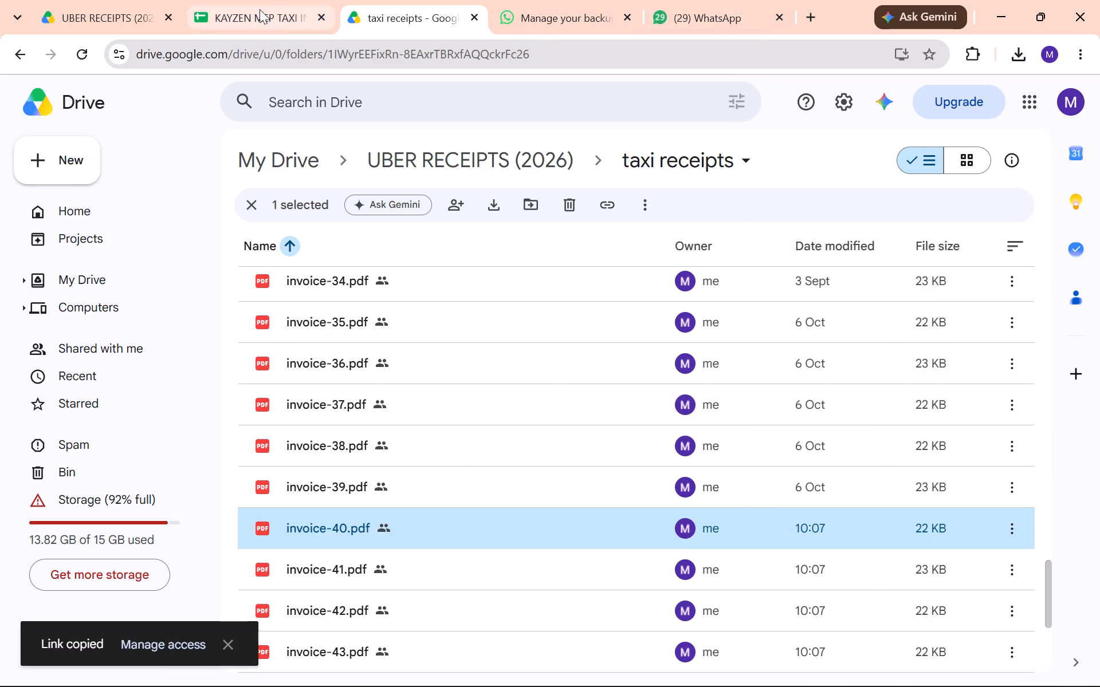
Attach the copied invoice-40.pdf link as a file chip to the 10/09/2026 trip's receipt cell, H17, in the tracker.
click(260, 9)
scroll(733, 418, down, 4)
scroll(733, 417, up, 1)
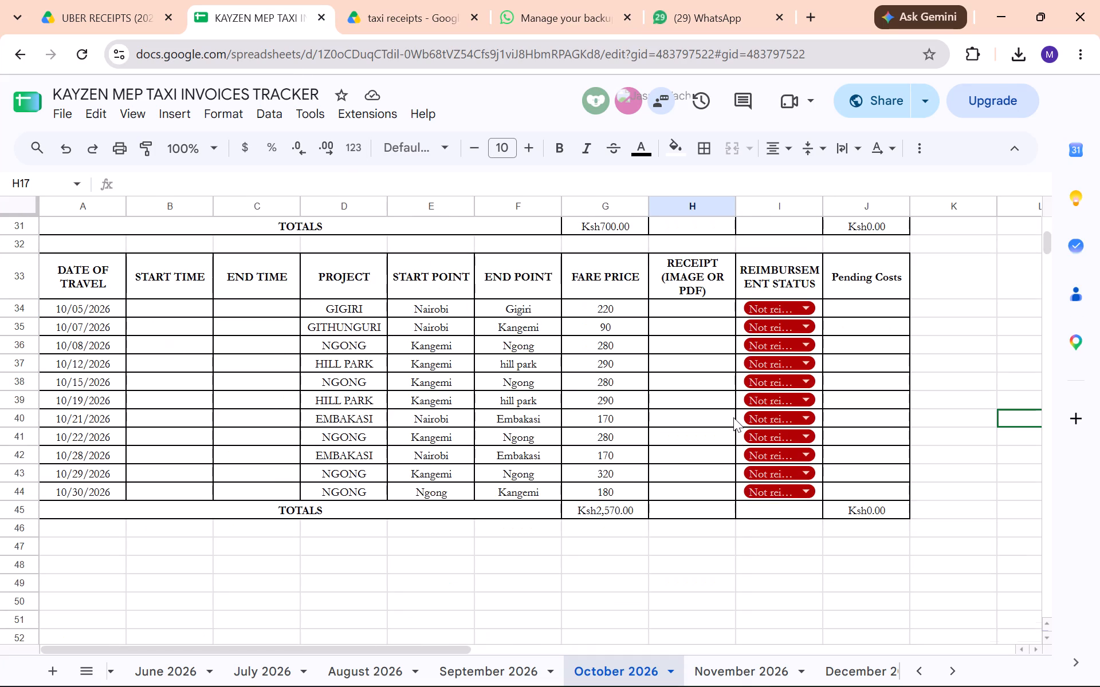
scroll(733, 417, up, 5)
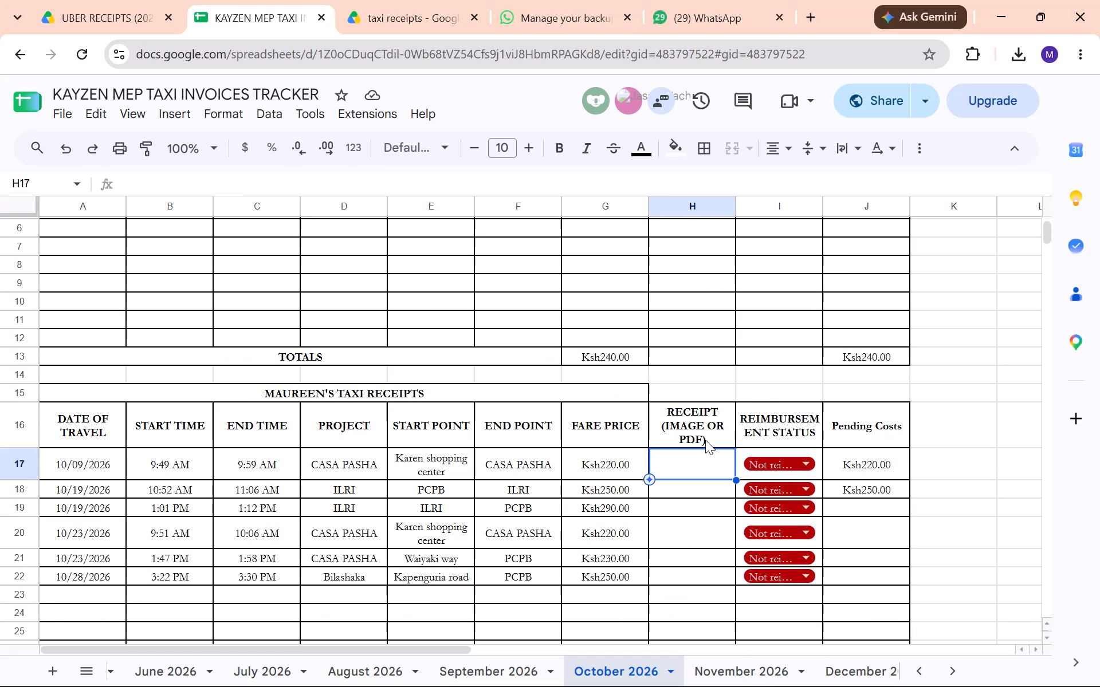
key(ctrl+v)
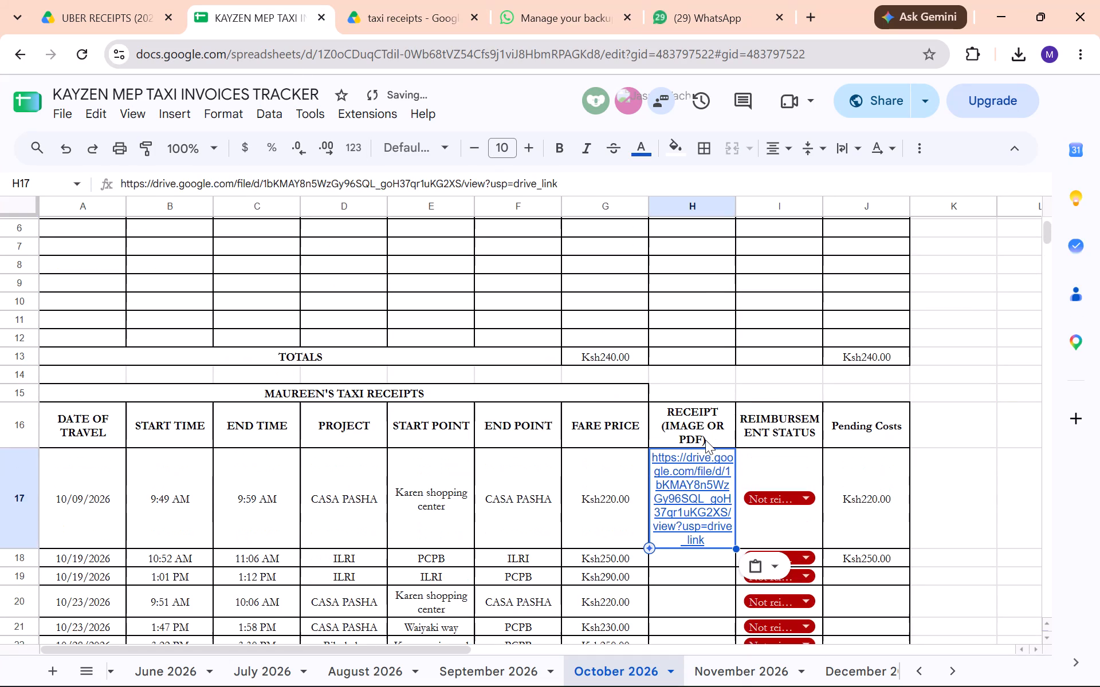
key(Tab)
Copy the link of invoice-41.pdf from Drive and attach it as a file chip in H18, the 10/19/2026 10:52 AM trip.
click(702, 489)
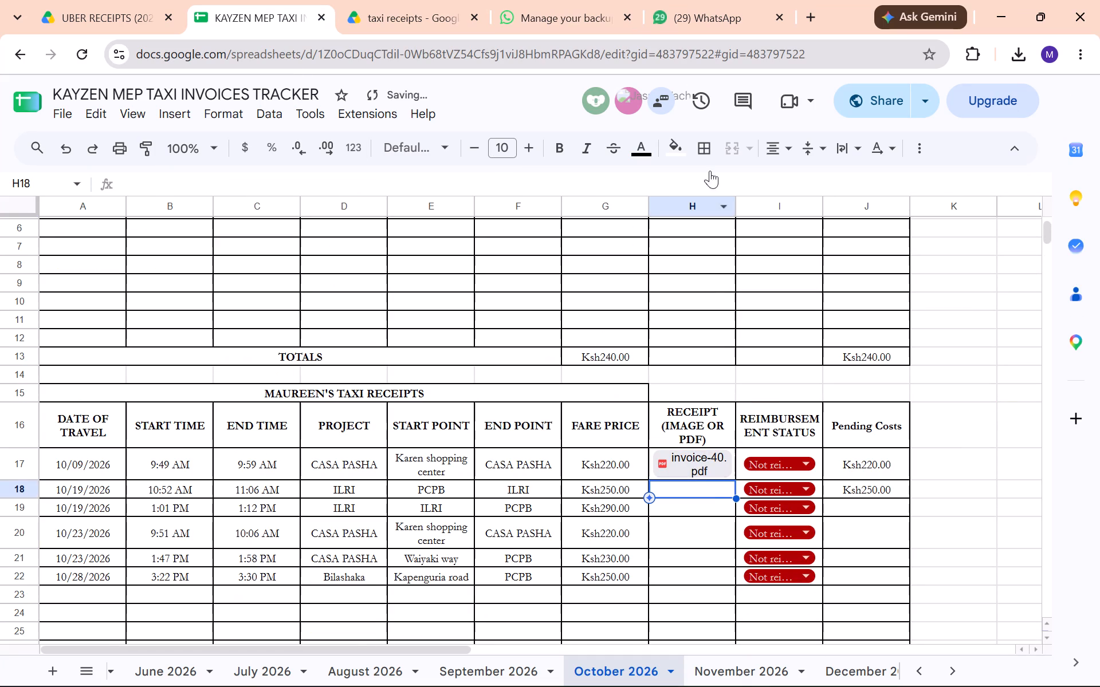
click(402, 10)
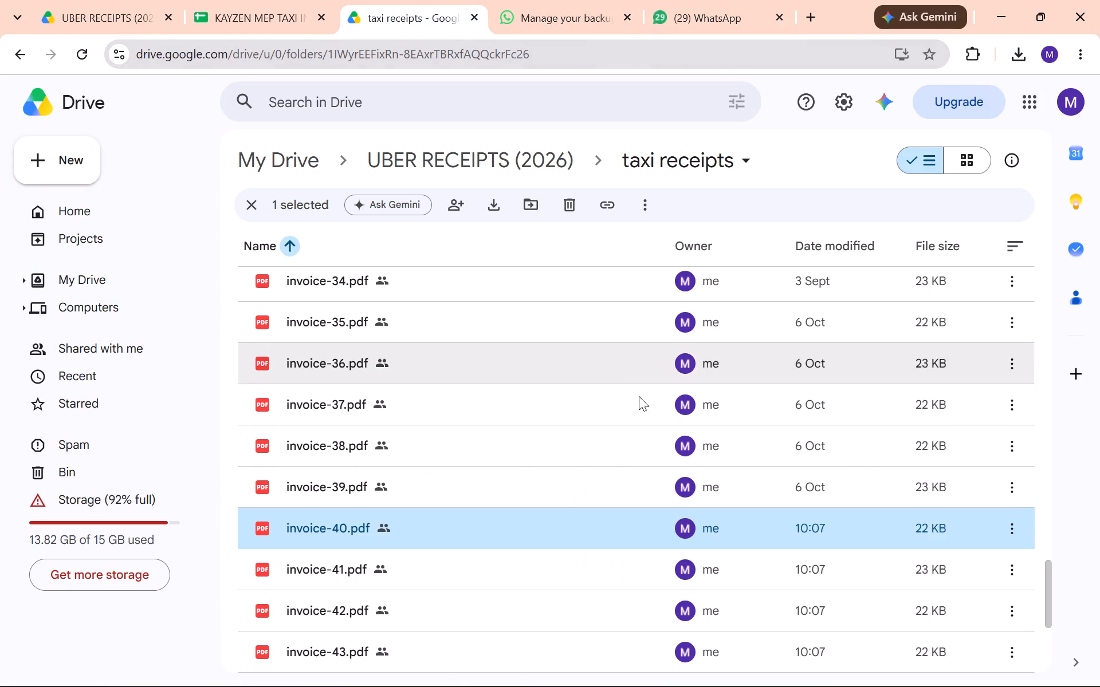
double_click(555, 559)
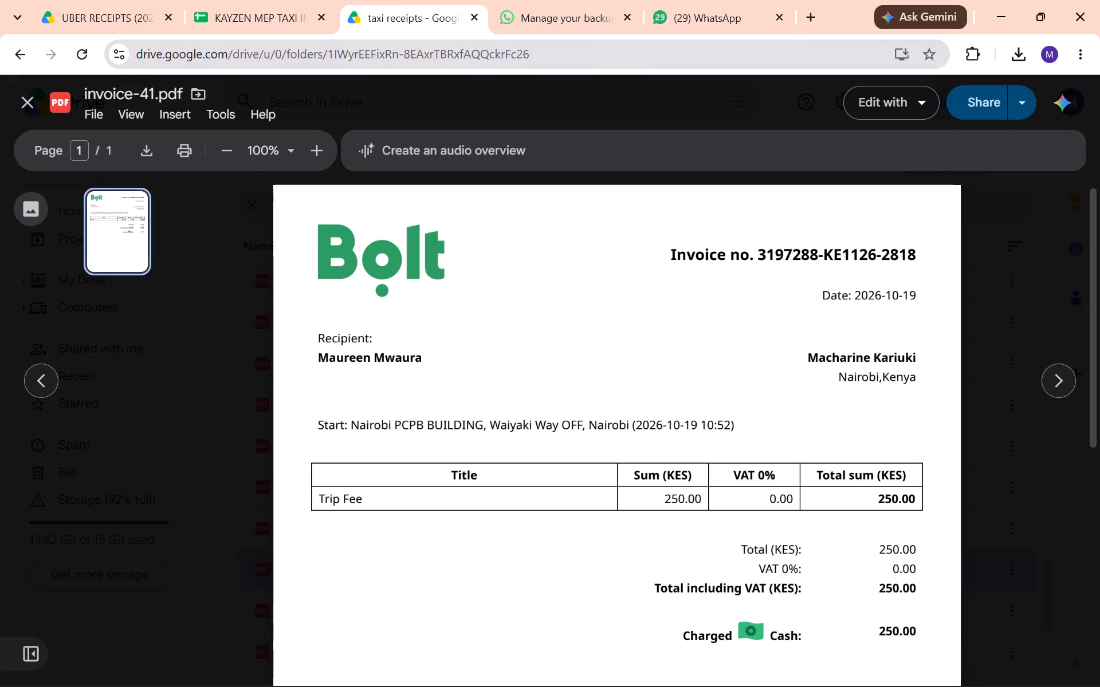
click(998, 96)
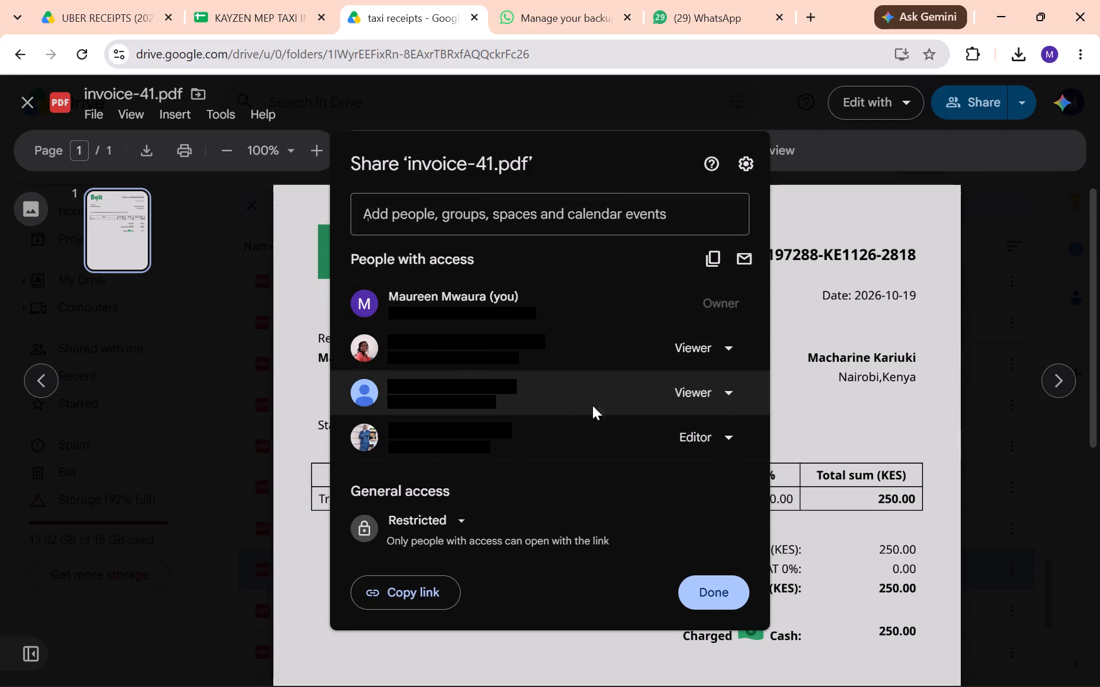
click(429, 589)
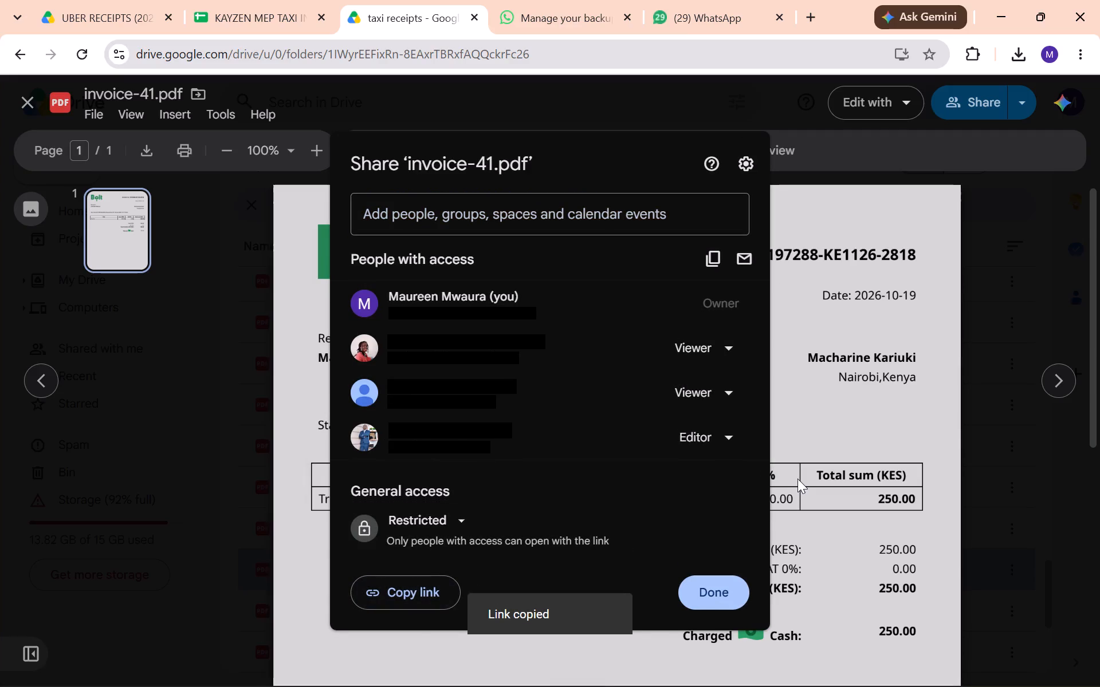
click(793, 460)
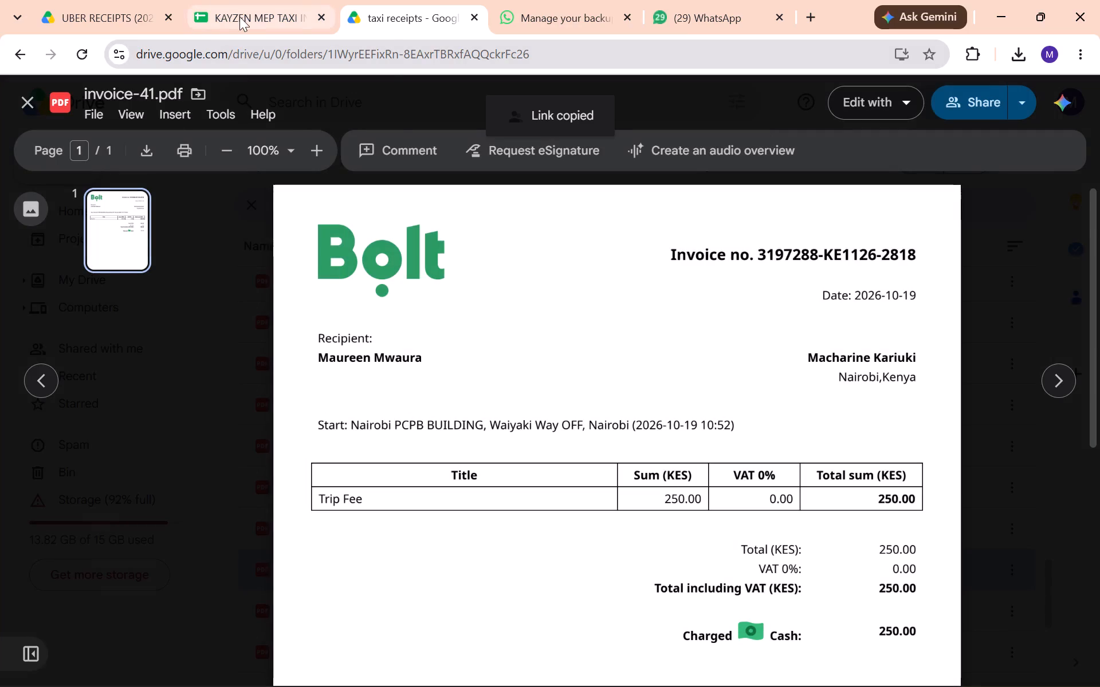
click(250, 10)
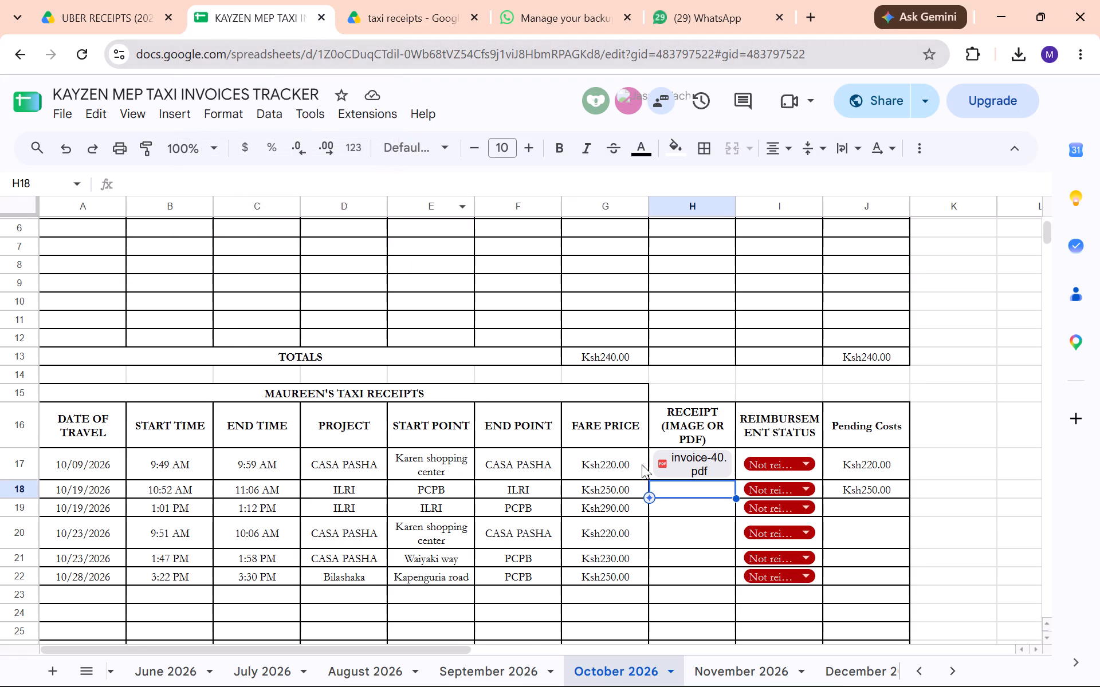
key(ctrl+v)
key(Tab)
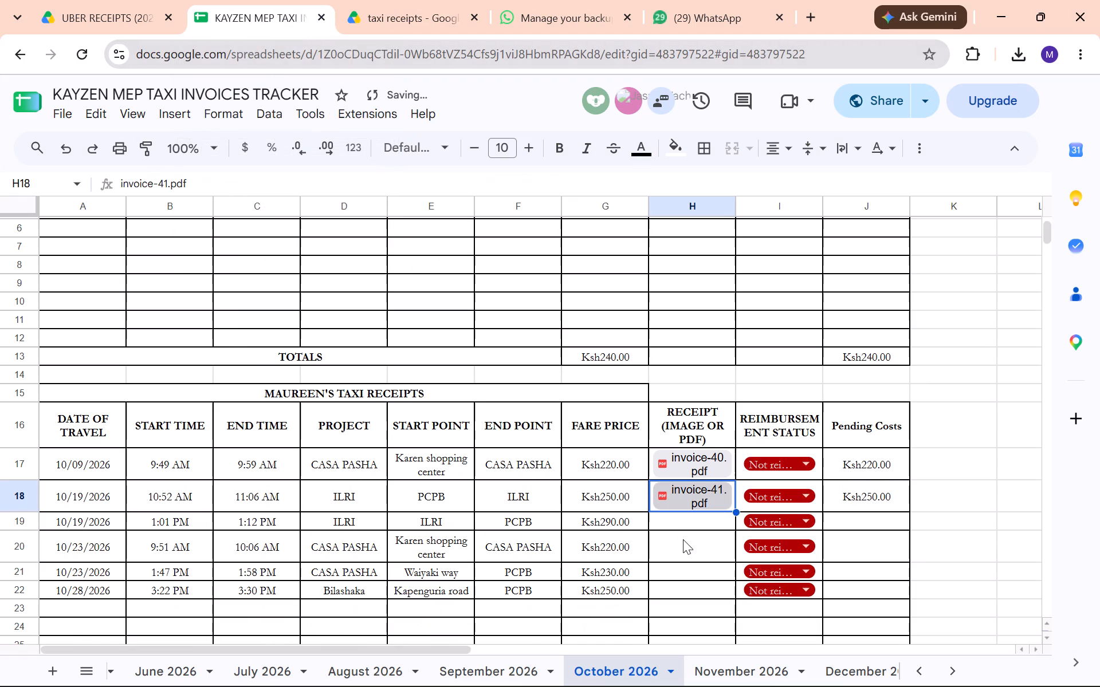
Close the invoice-41.pdf preview, open invoice-42.pdf and copy its sharing link.
click(419, 11)
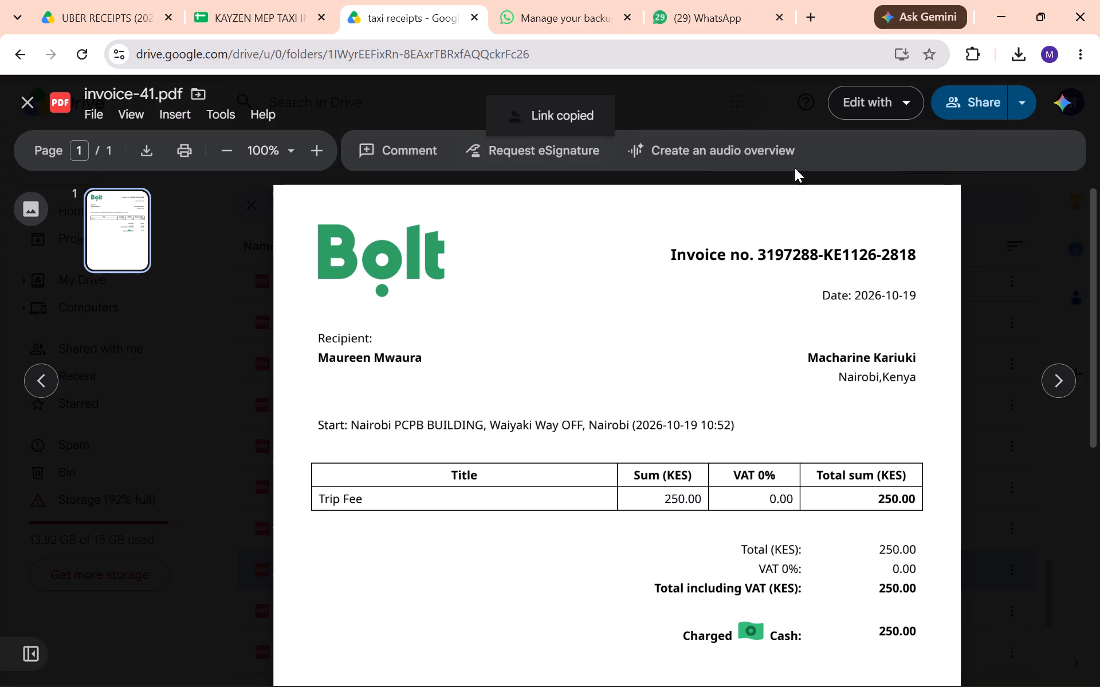
click(27, 98)
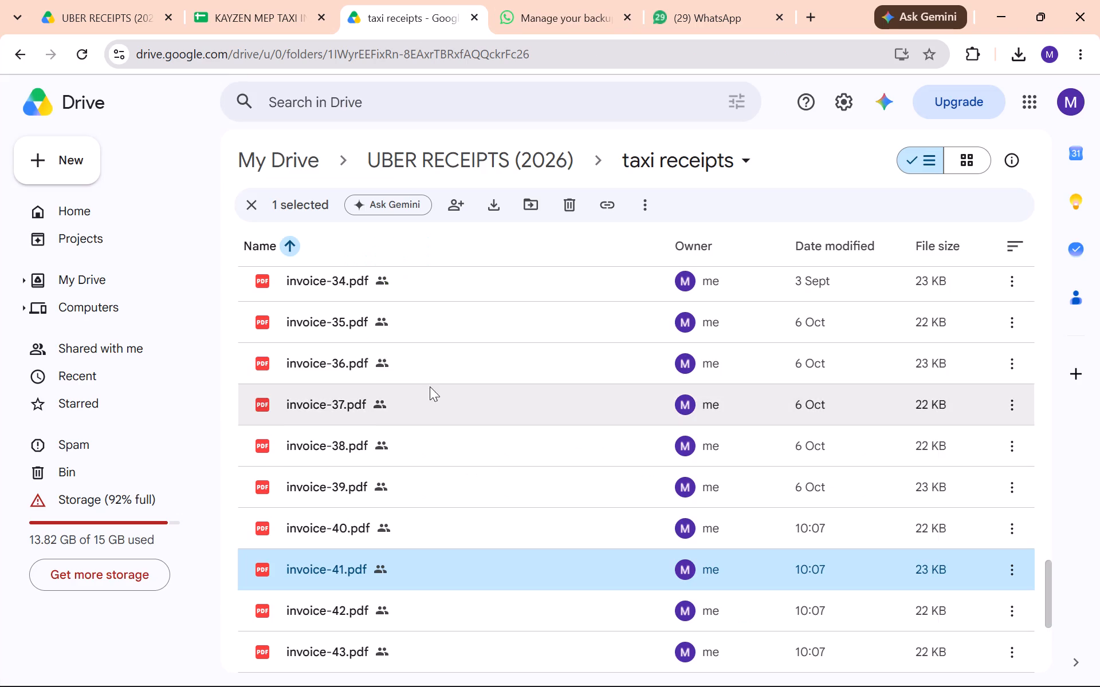
scroll(434, 481, down, 1)
double_click(444, 524)
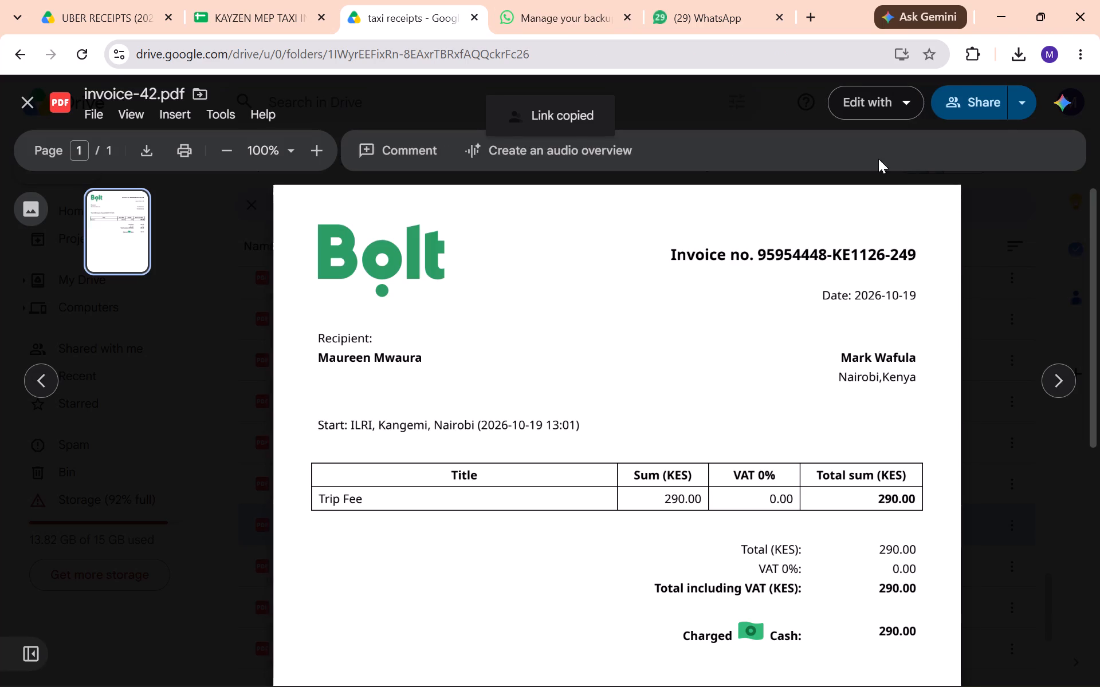
click(972, 93)
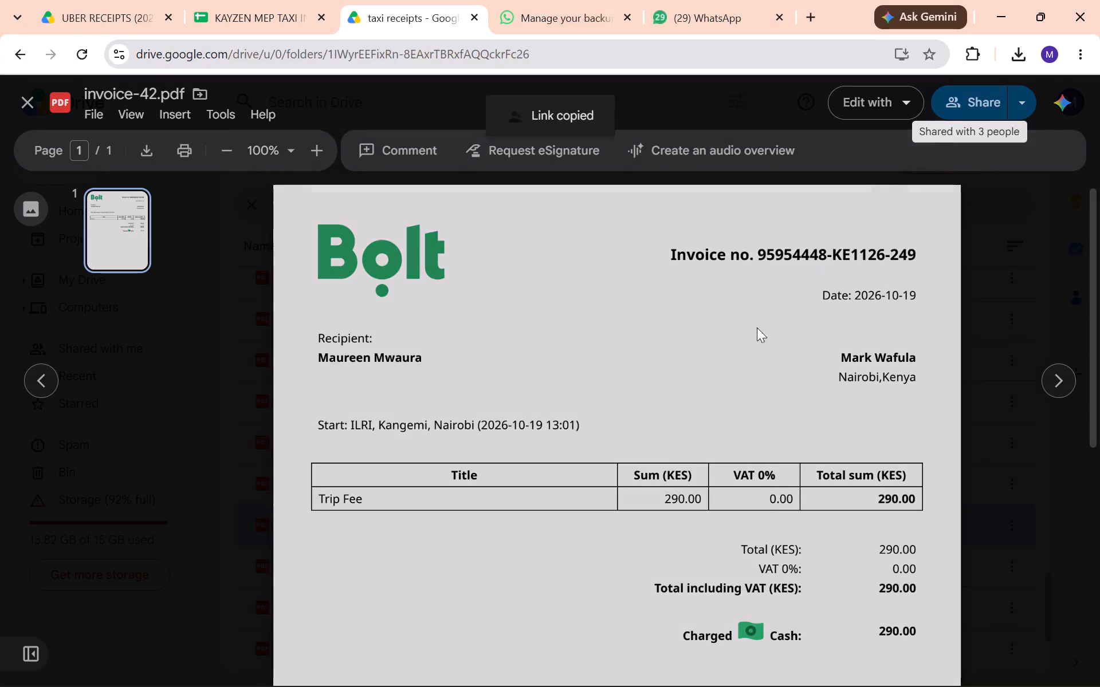
click(403, 598)
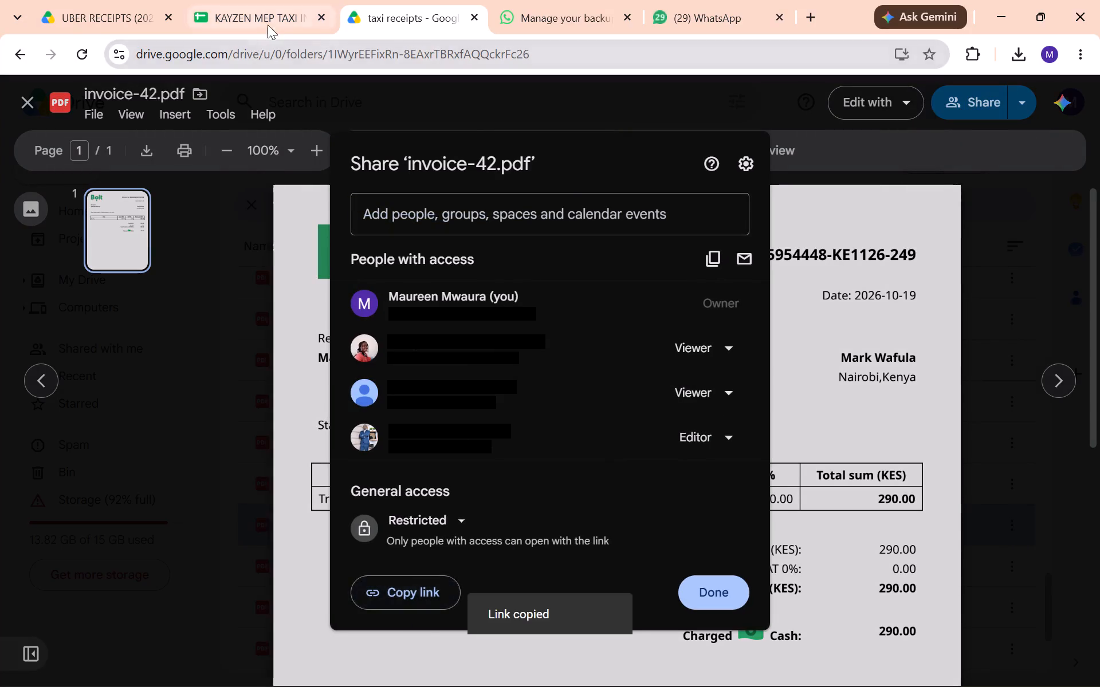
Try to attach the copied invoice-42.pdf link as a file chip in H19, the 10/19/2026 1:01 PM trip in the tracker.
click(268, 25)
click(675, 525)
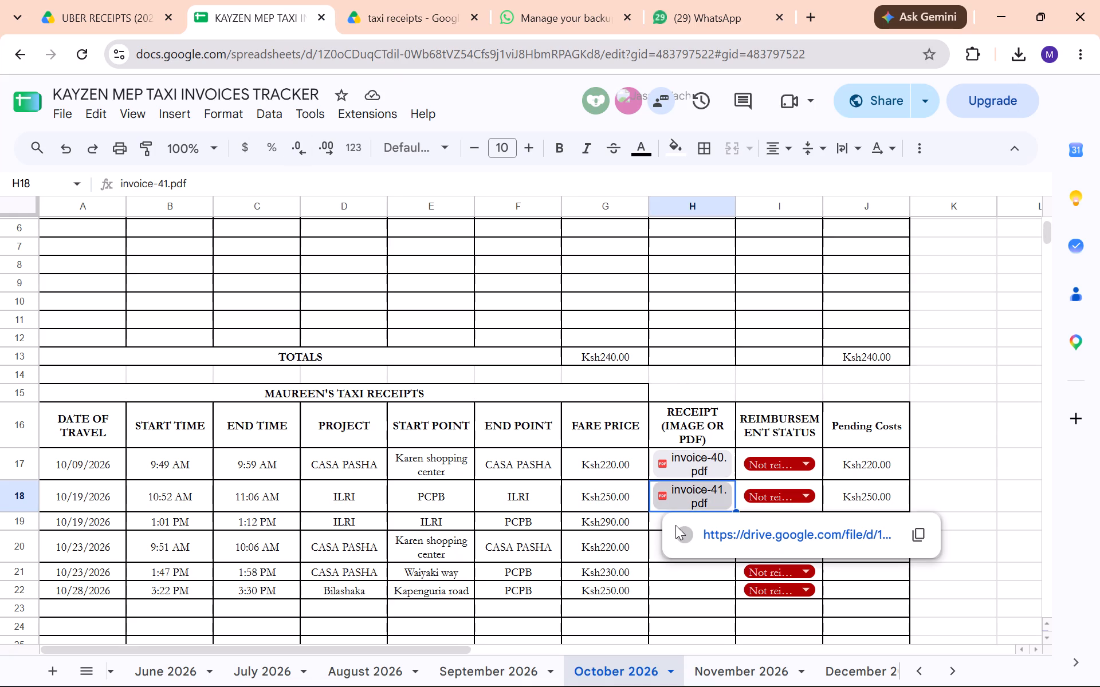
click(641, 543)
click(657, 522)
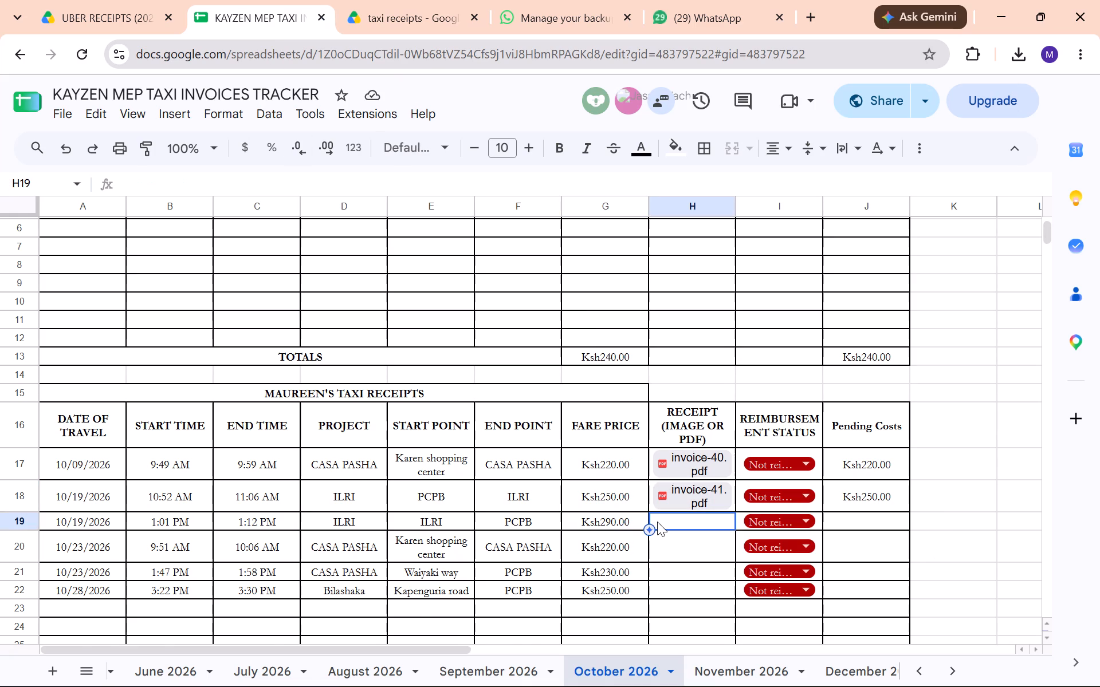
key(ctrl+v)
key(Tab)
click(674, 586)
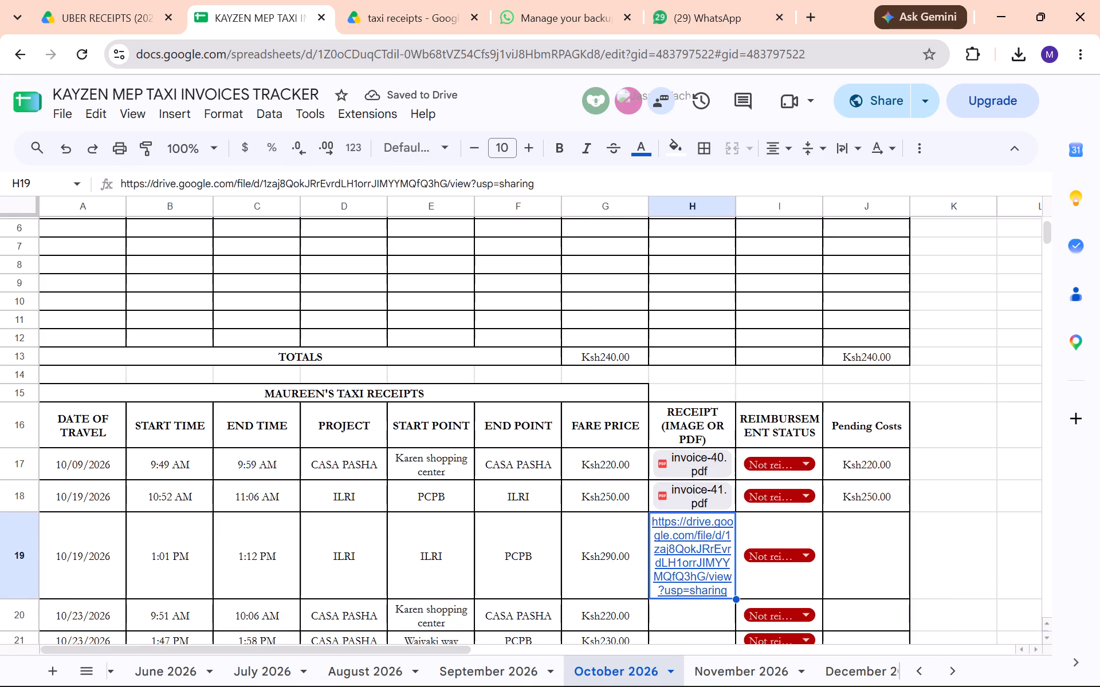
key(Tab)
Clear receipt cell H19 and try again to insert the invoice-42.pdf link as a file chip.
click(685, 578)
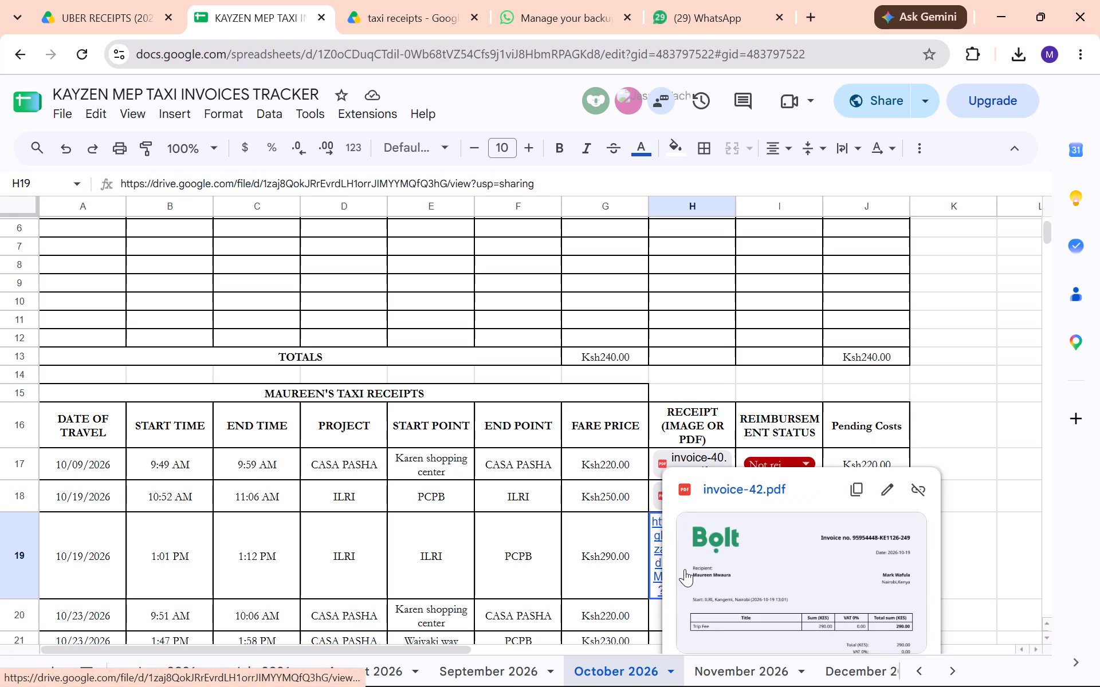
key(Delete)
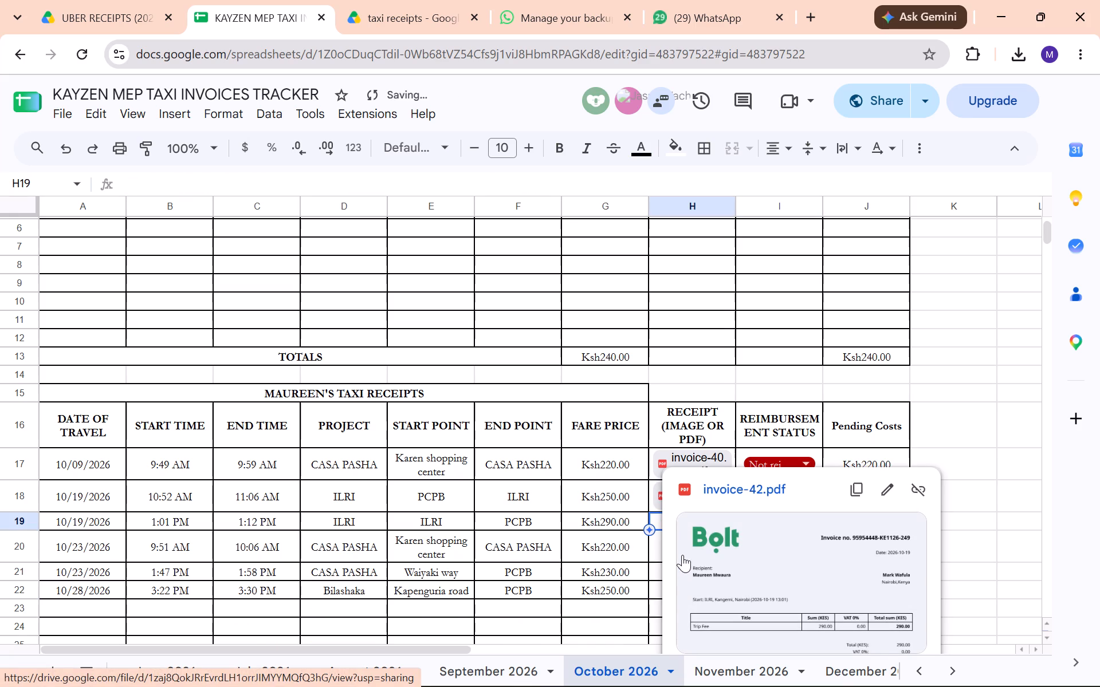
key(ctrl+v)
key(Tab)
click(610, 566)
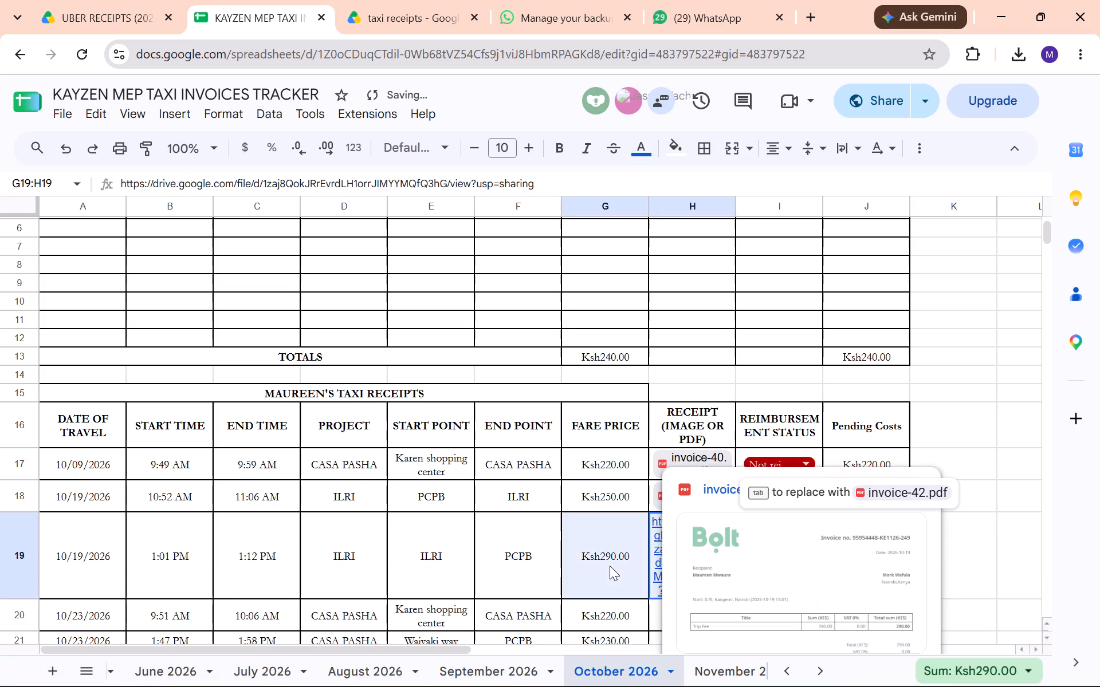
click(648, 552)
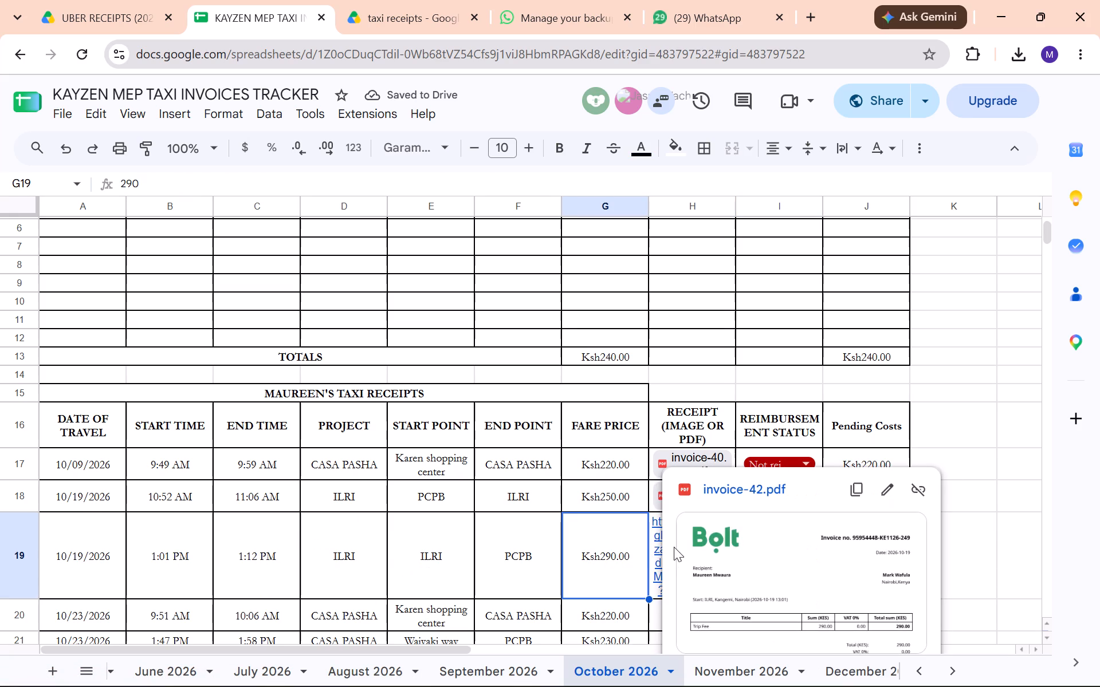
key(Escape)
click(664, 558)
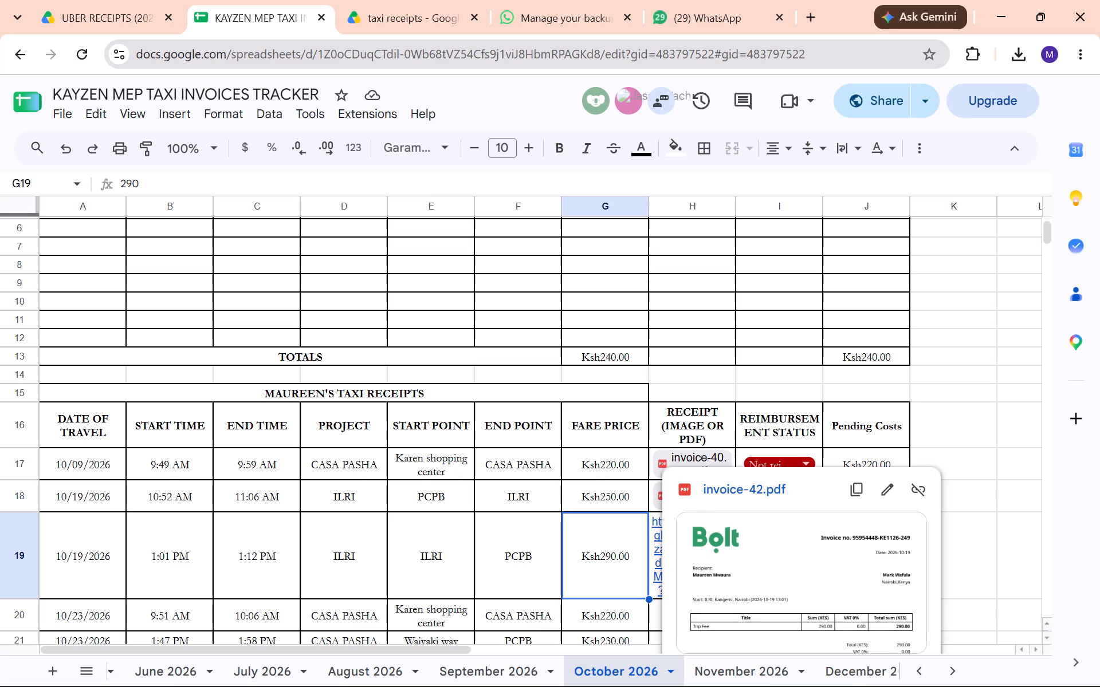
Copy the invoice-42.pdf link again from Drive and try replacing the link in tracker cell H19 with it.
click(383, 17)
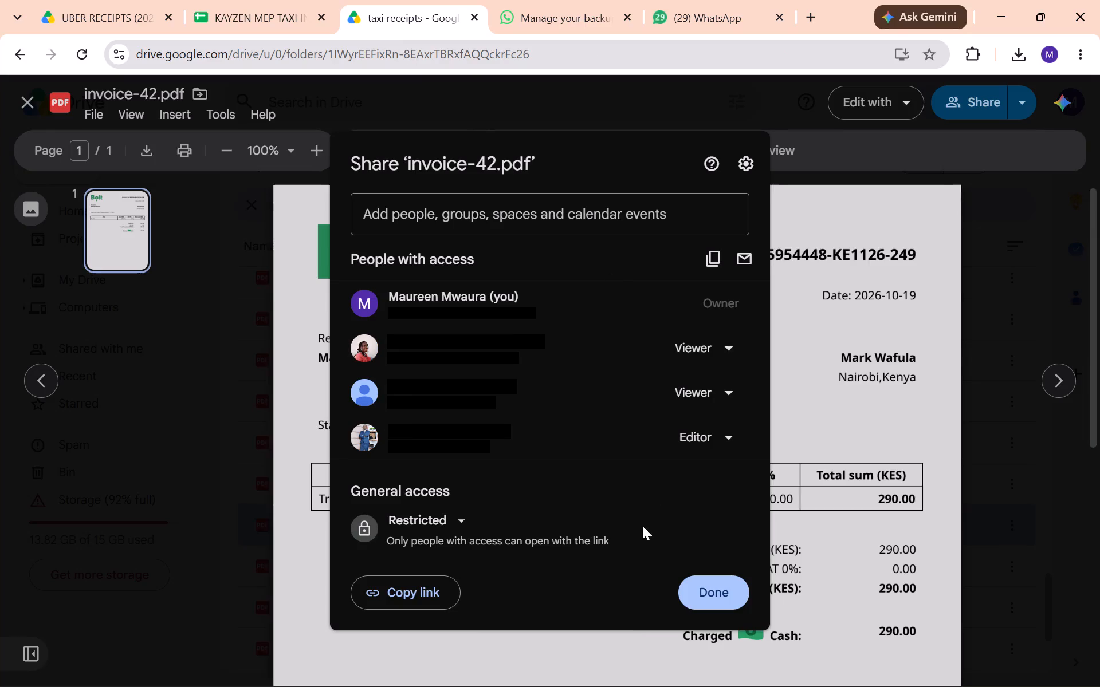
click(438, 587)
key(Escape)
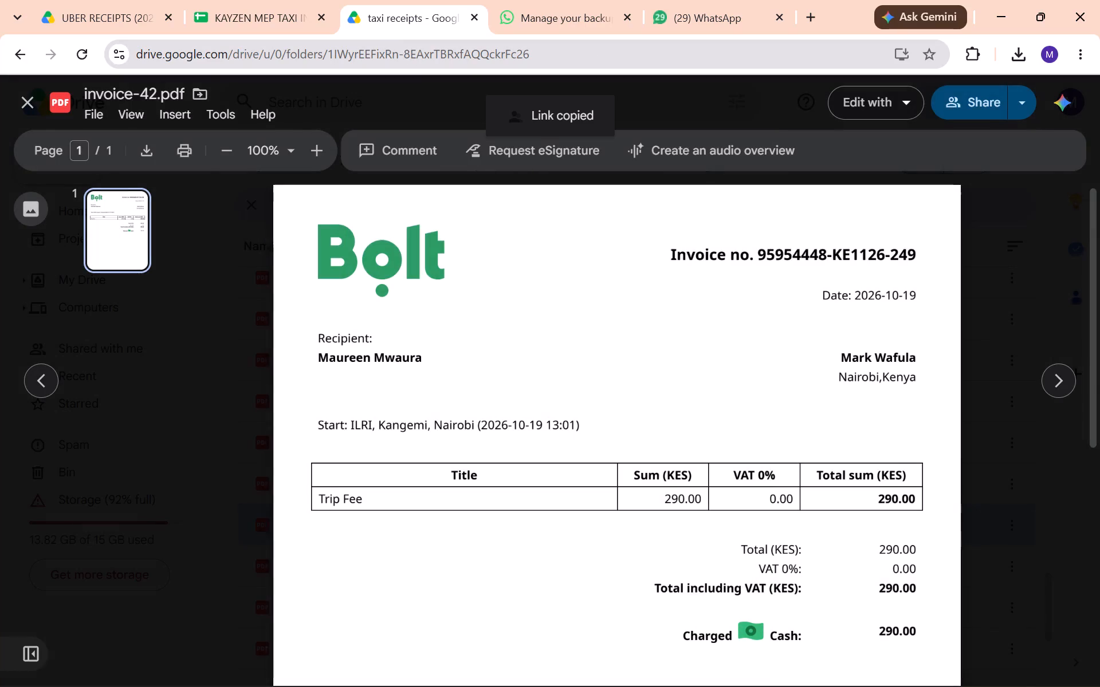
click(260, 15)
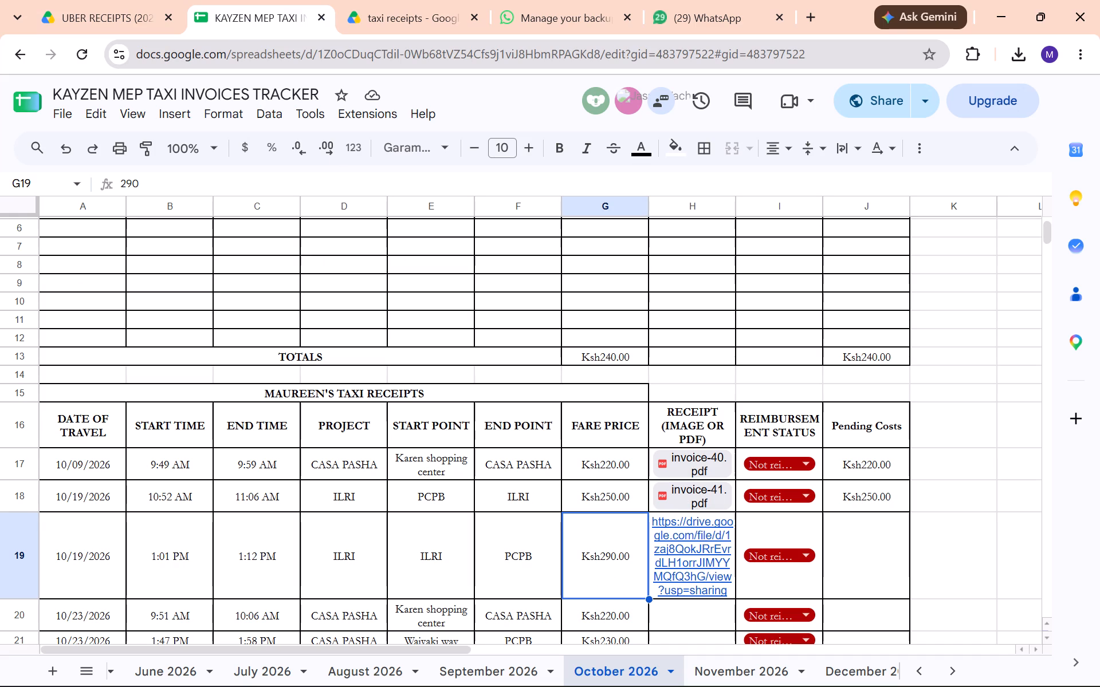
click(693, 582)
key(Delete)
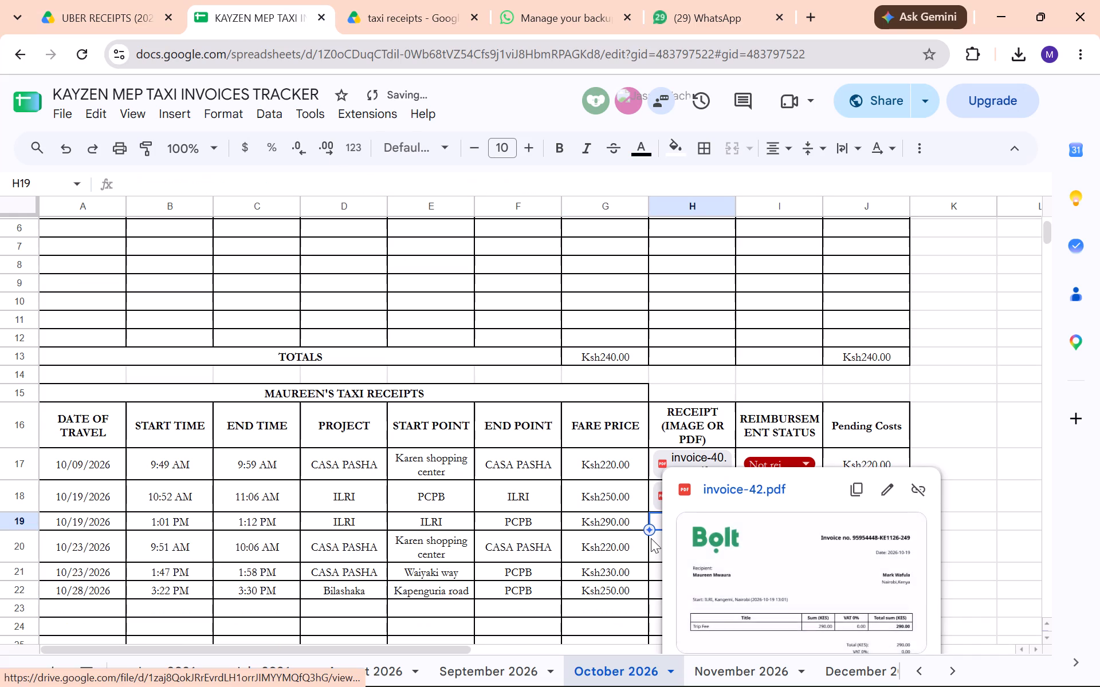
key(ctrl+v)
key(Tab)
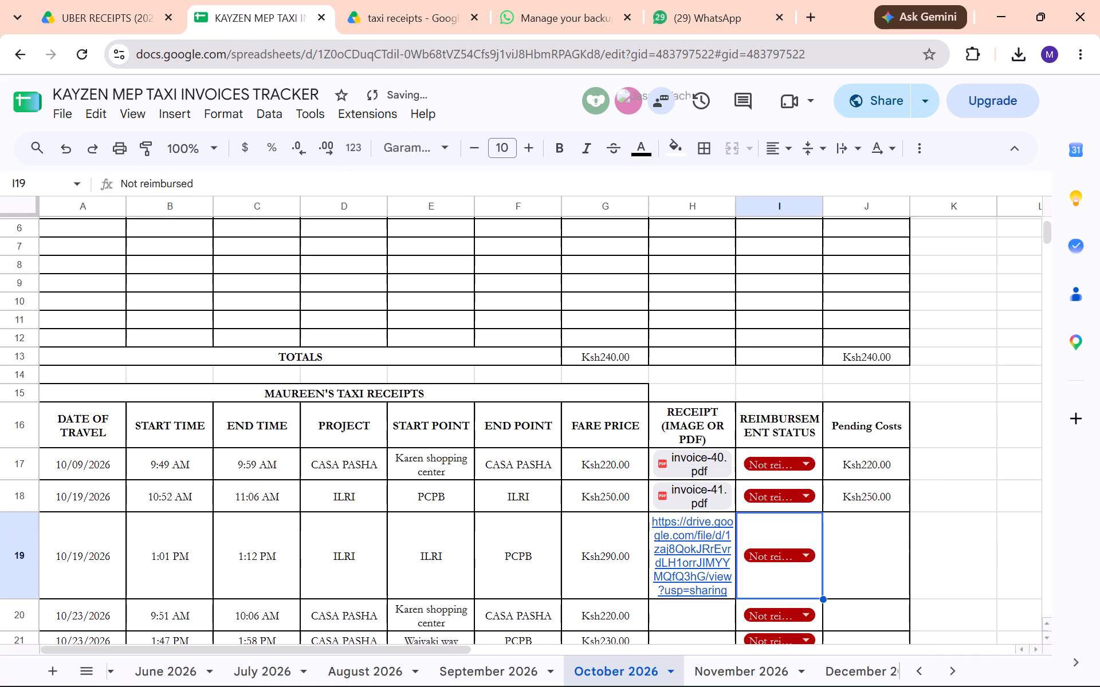
Clear receipt cell H19, copy the invoice-42.pdf link from the Drive file list and insert it in H19 as a file chip.
click(675, 539)
key(Delete)
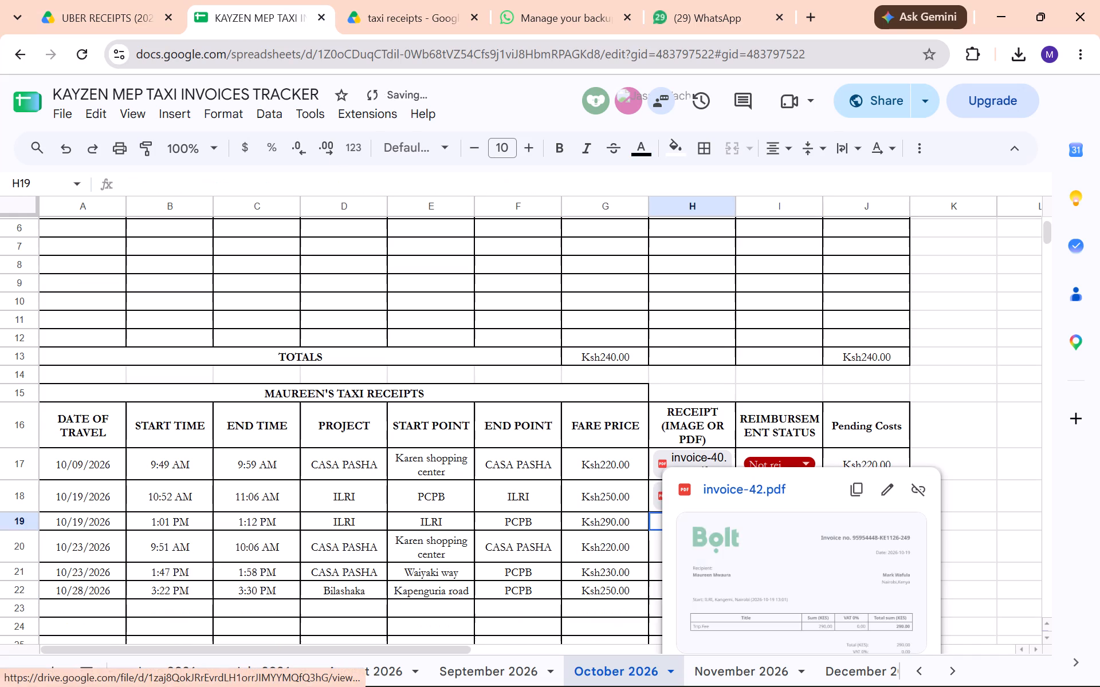
click(627, 581)
click(402, 15)
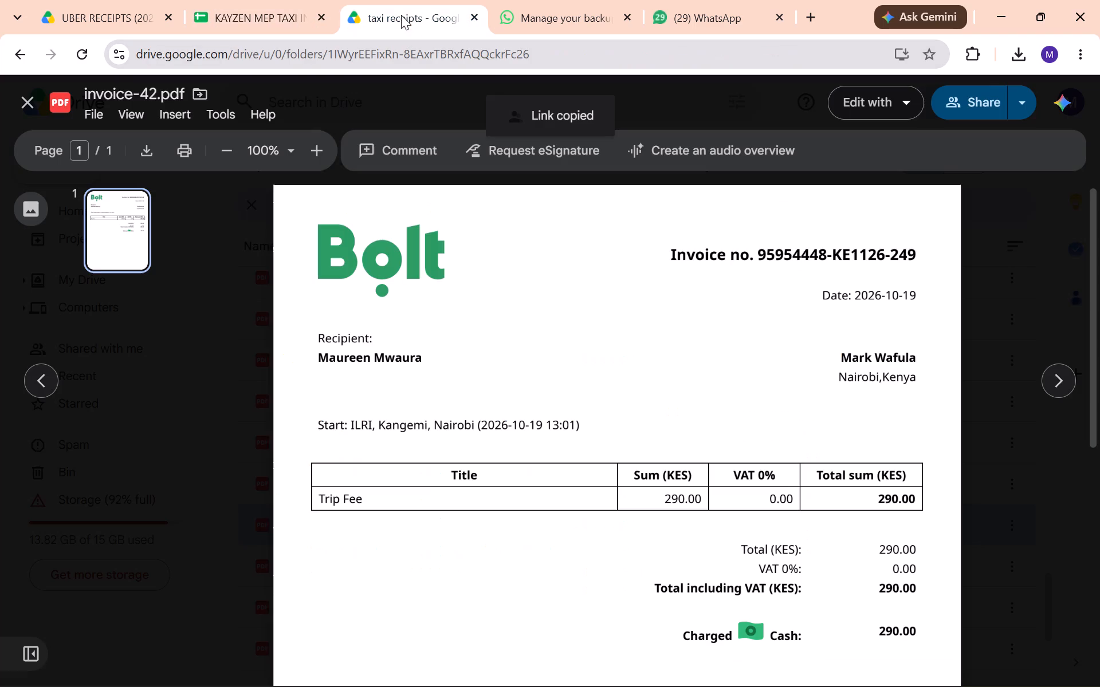
click(15, 101)
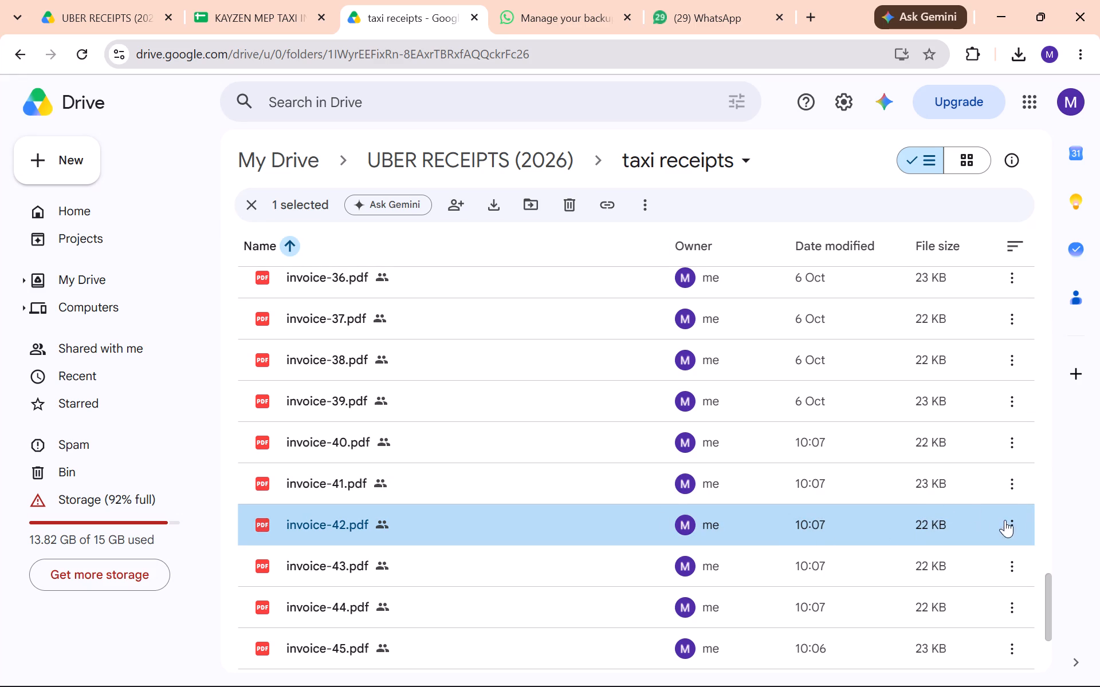
click(1019, 531)
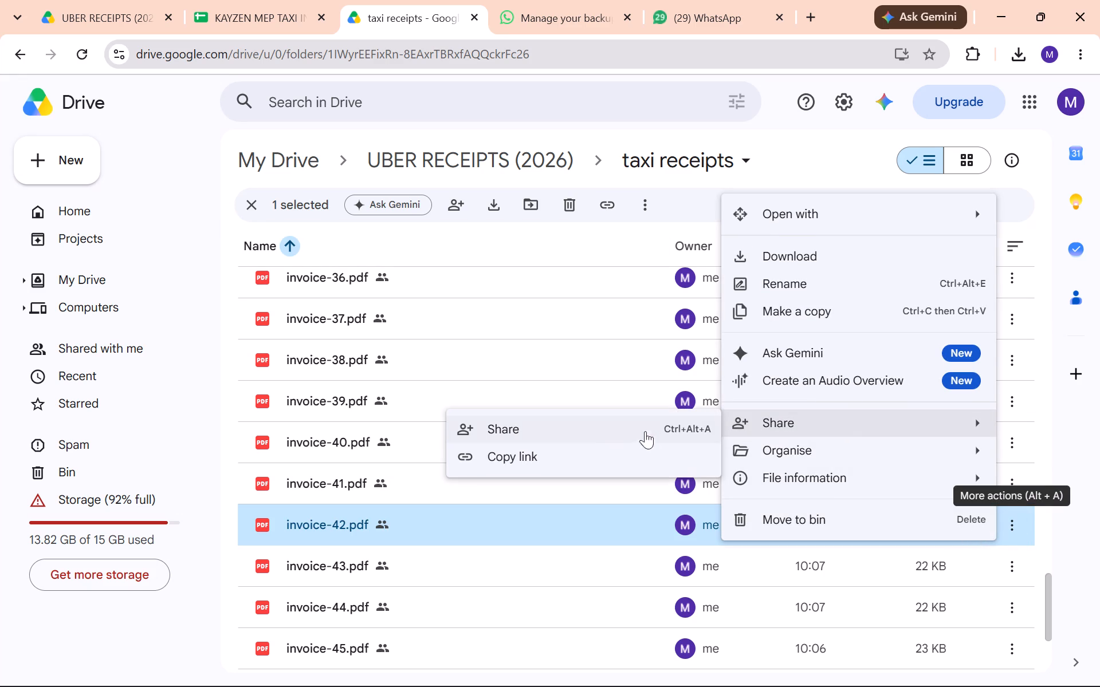
click(596, 455)
click(265, 14)
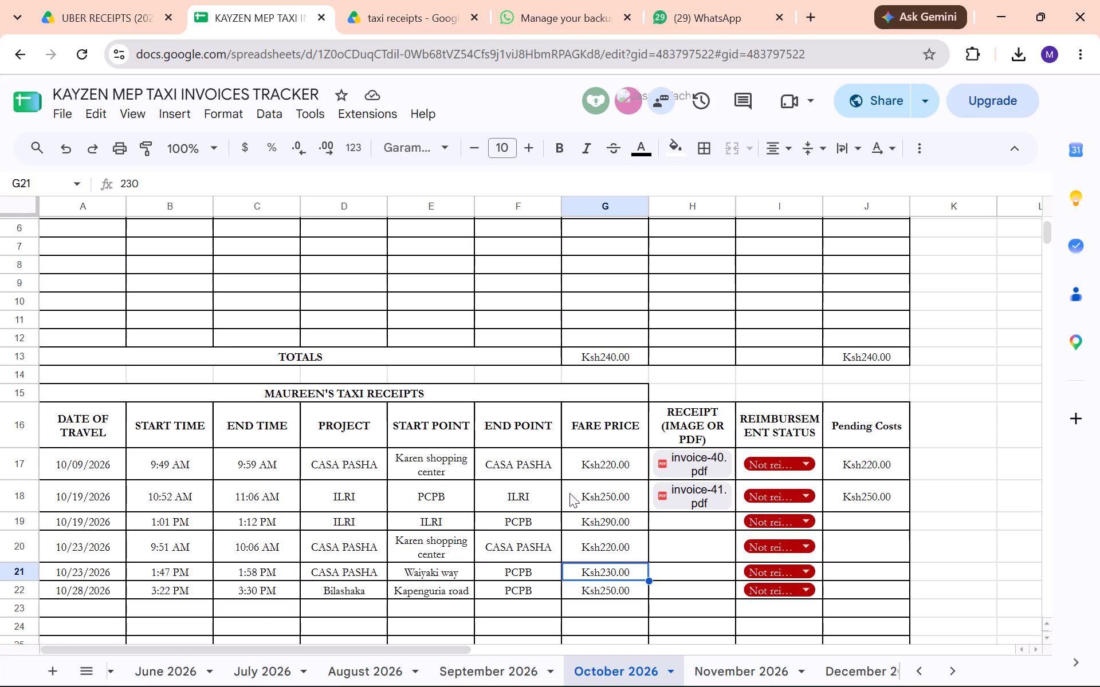
click(687, 526)
key(ctrl+v)
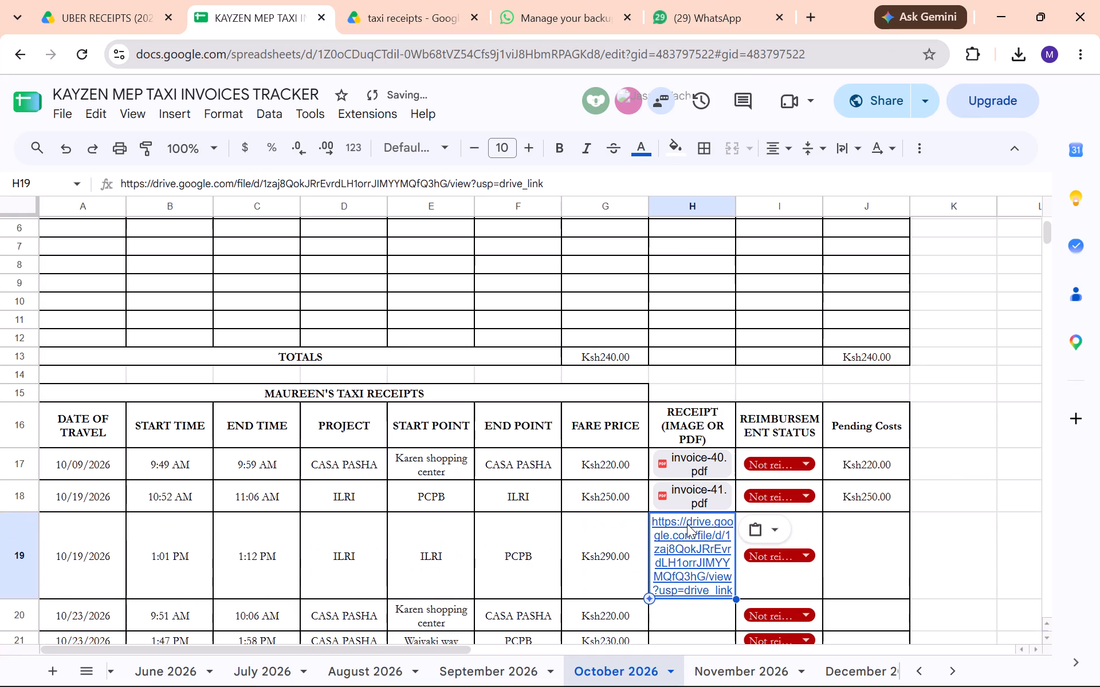
key(Tab)
Check invoice-43.pdf in Drive, copy its link and attach it as a file chip in H20, the 10/23/2026 9:51 AM trip.
click(684, 557)
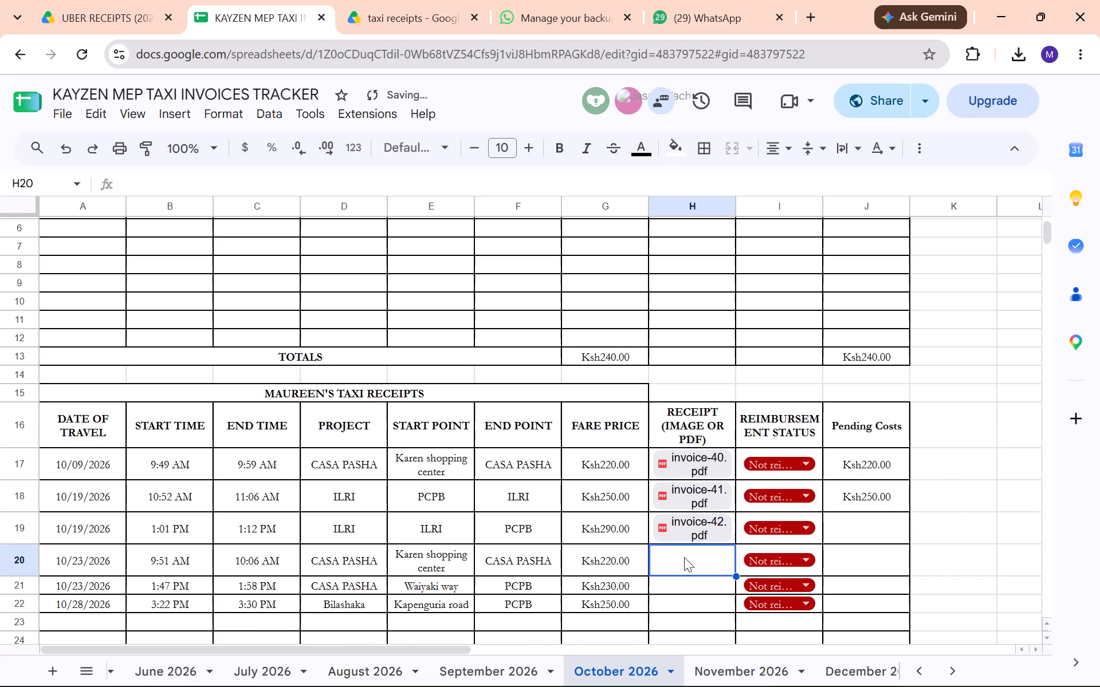
click(419, 26)
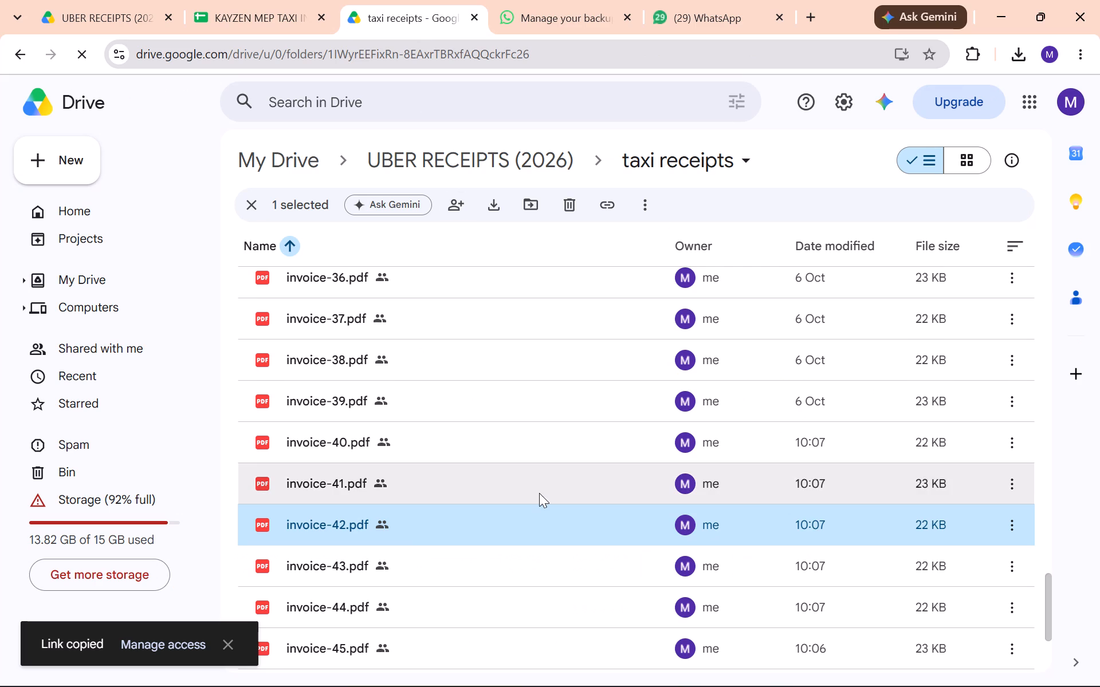
scroll(539, 493, down, 1)
double_click(536, 483)
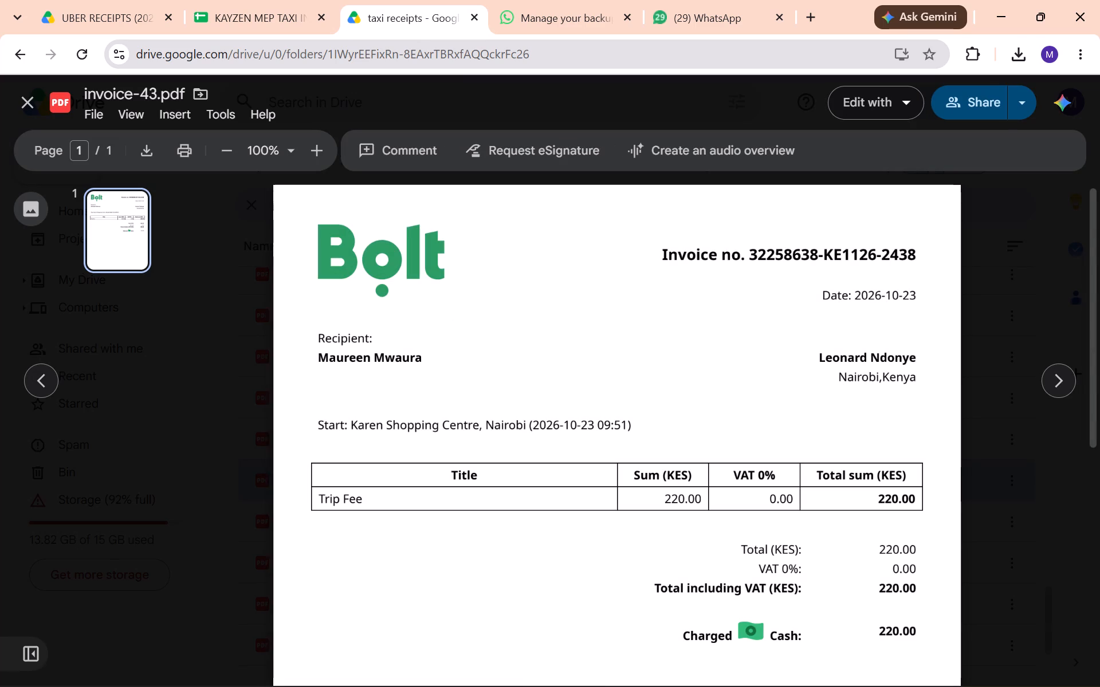
click(21, 100)
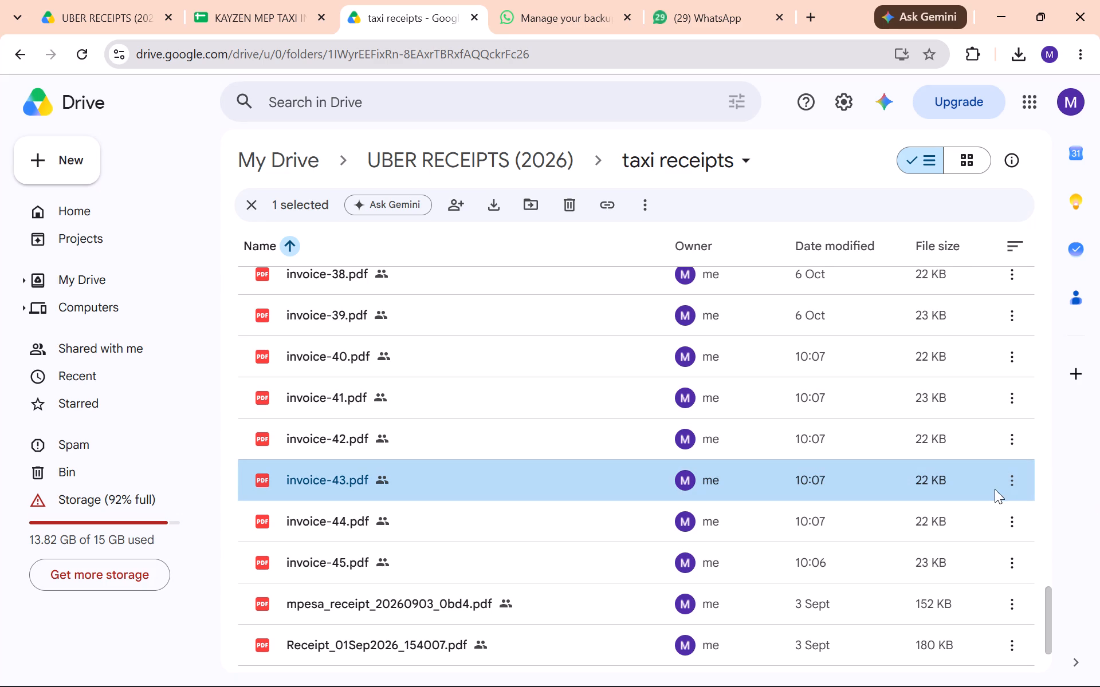
click(1015, 477)
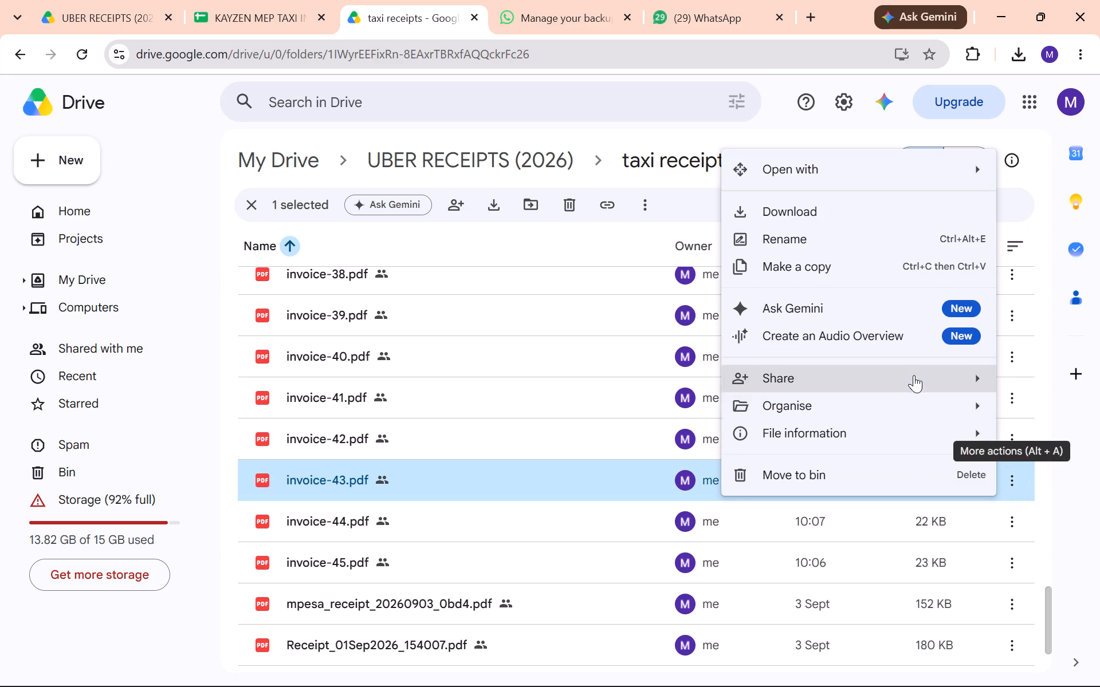
click(632, 408)
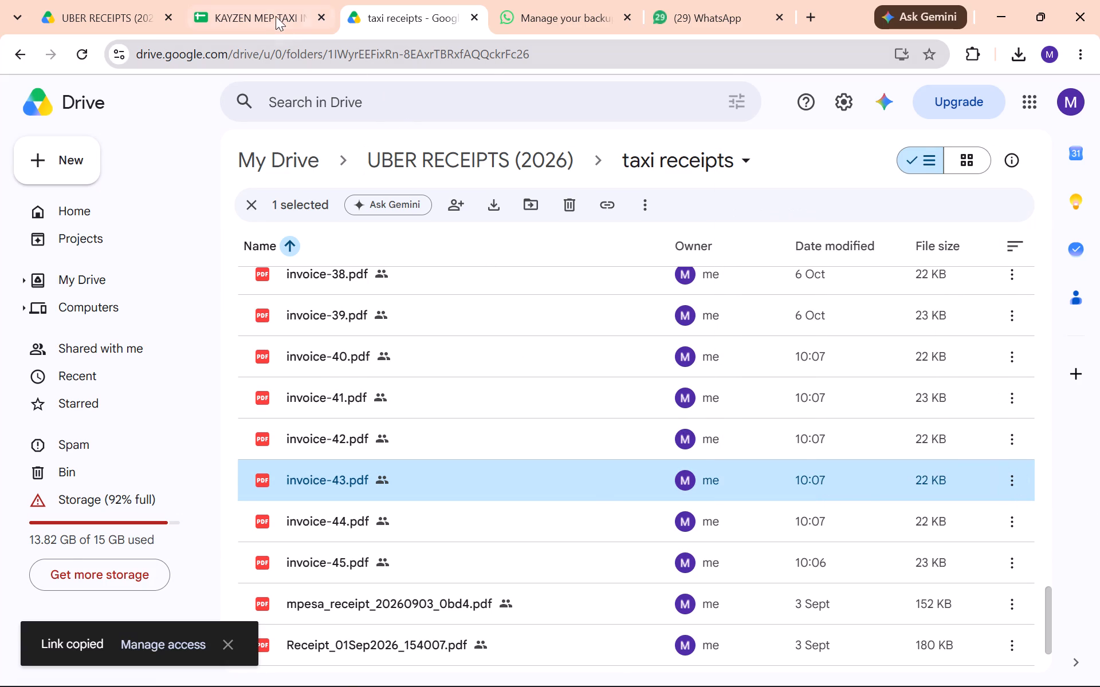
click(274, 14)
scroll(498, 405, down, 1)
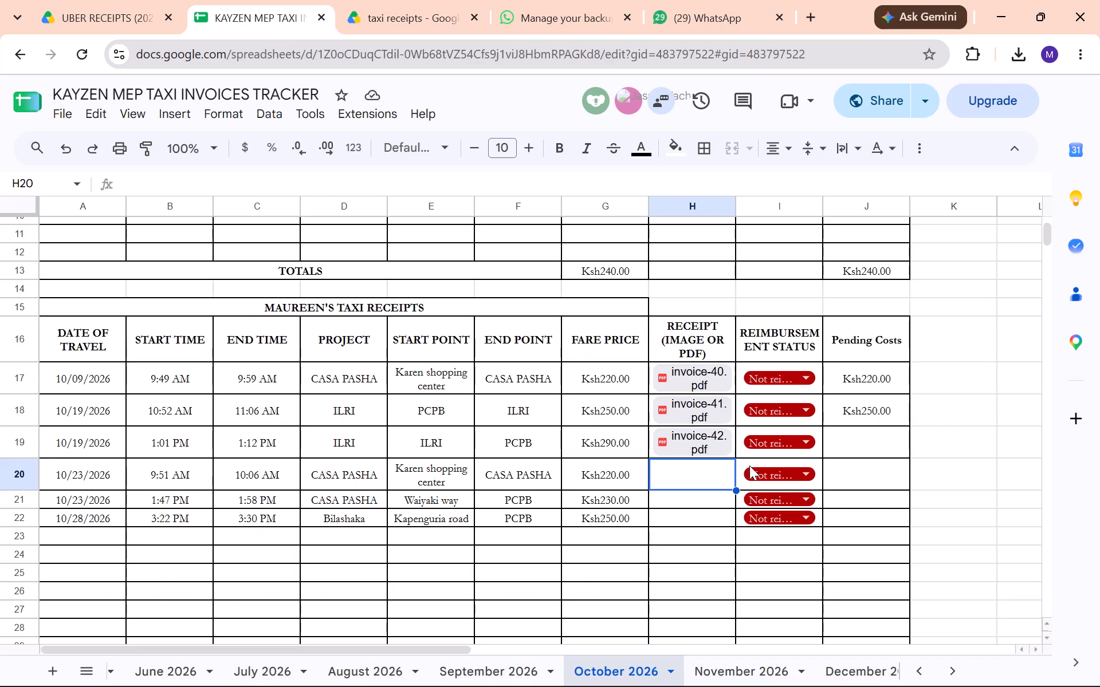
key(ctrl+v)
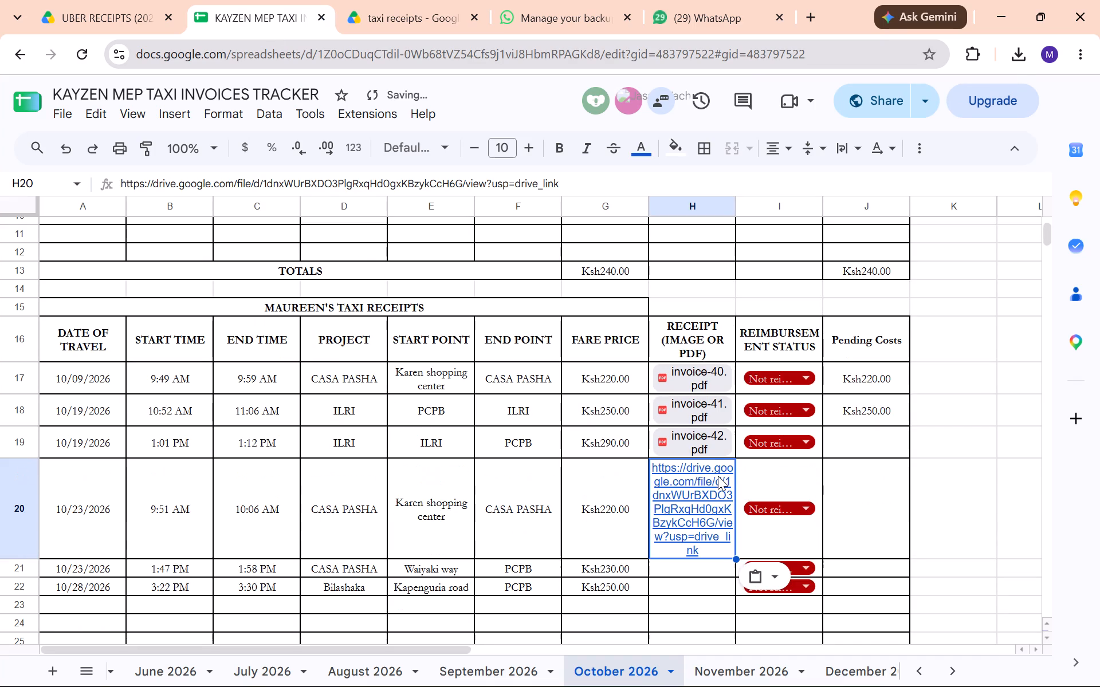
key(Tab)
Check invoice-44.pdf in Drive, copy its link and attach it as a file chip in H22, the 10/28/2026 3:22 PM trip.
click(701, 497)
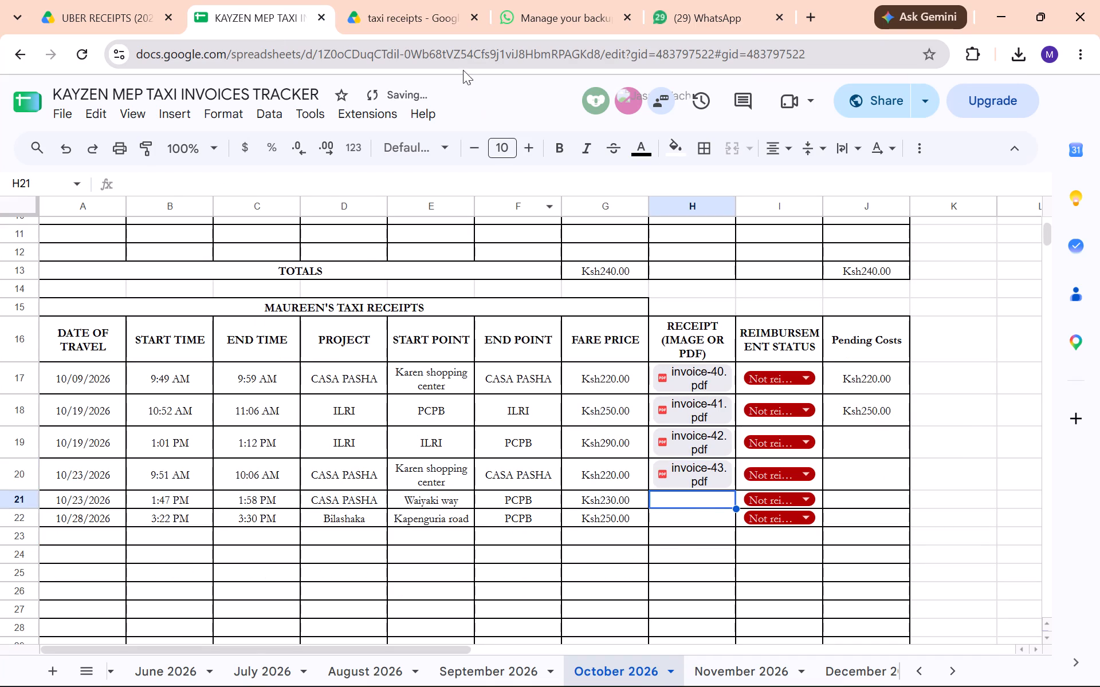
click(411, 11)
double_click(480, 511)
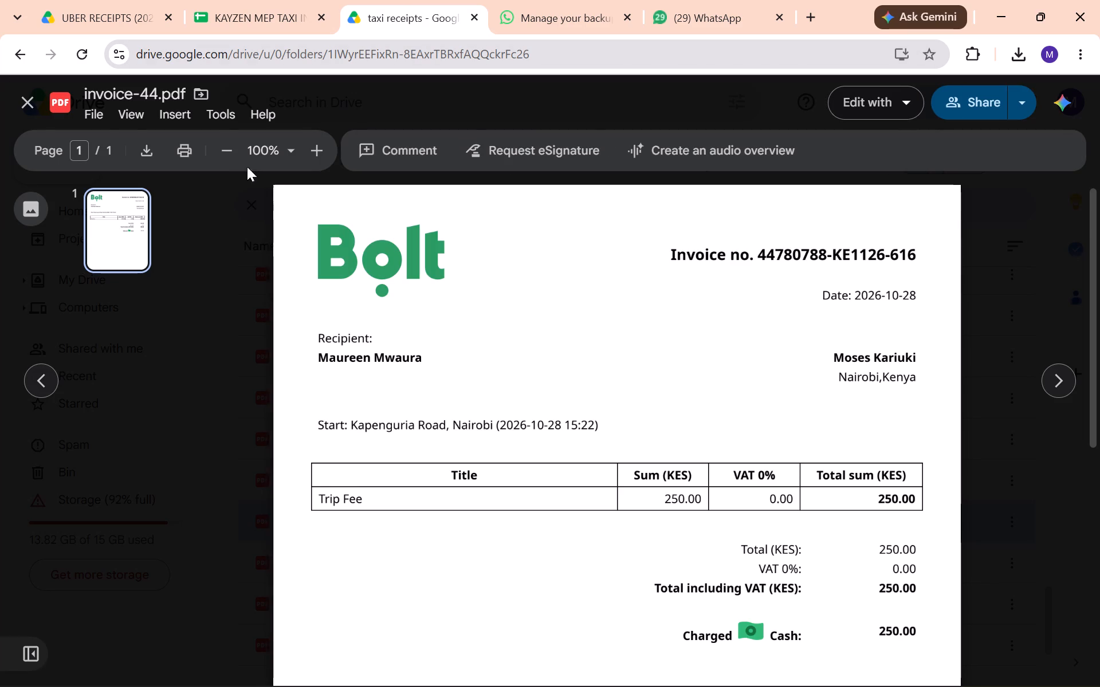
click(26, 101)
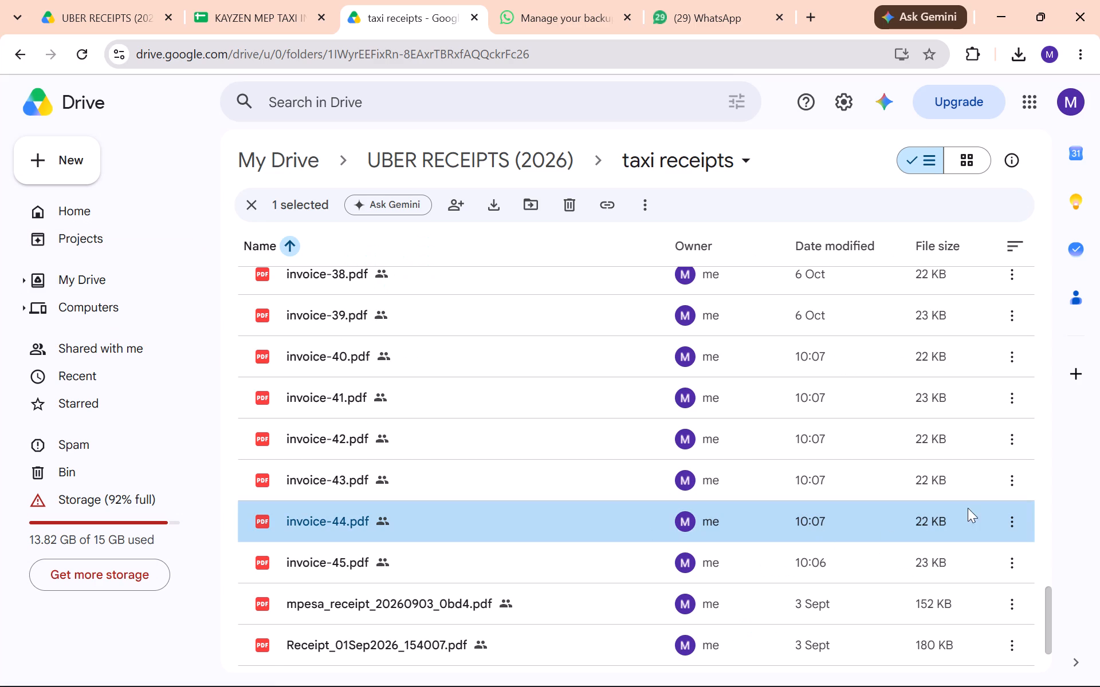
right_click(1012, 520)
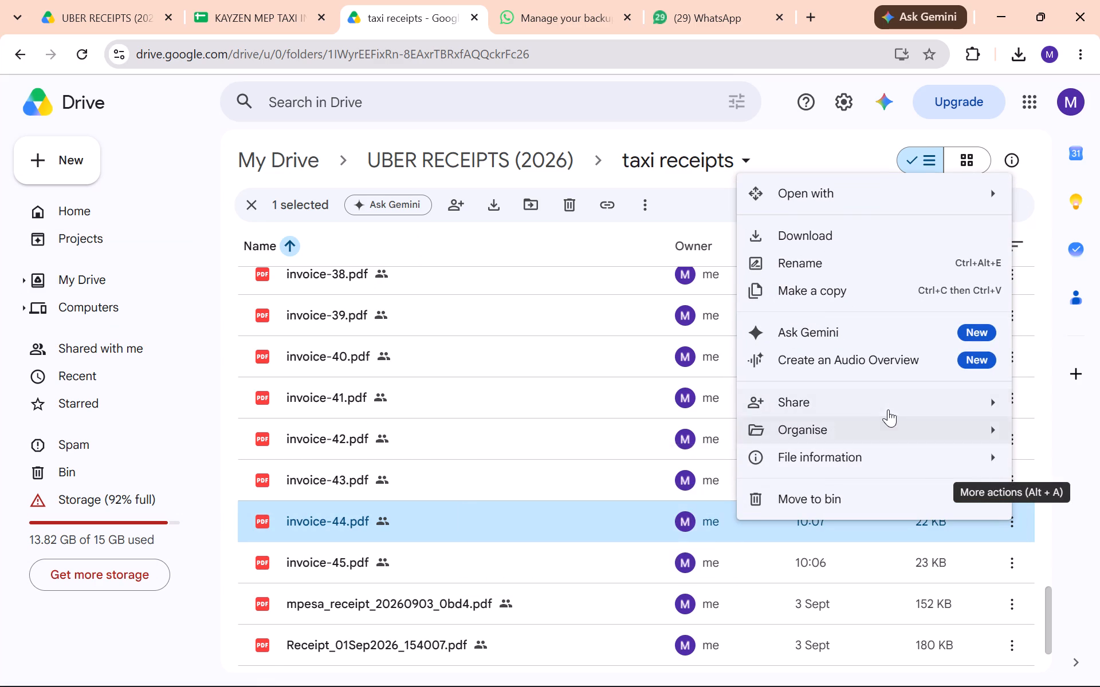
click(663, 433)
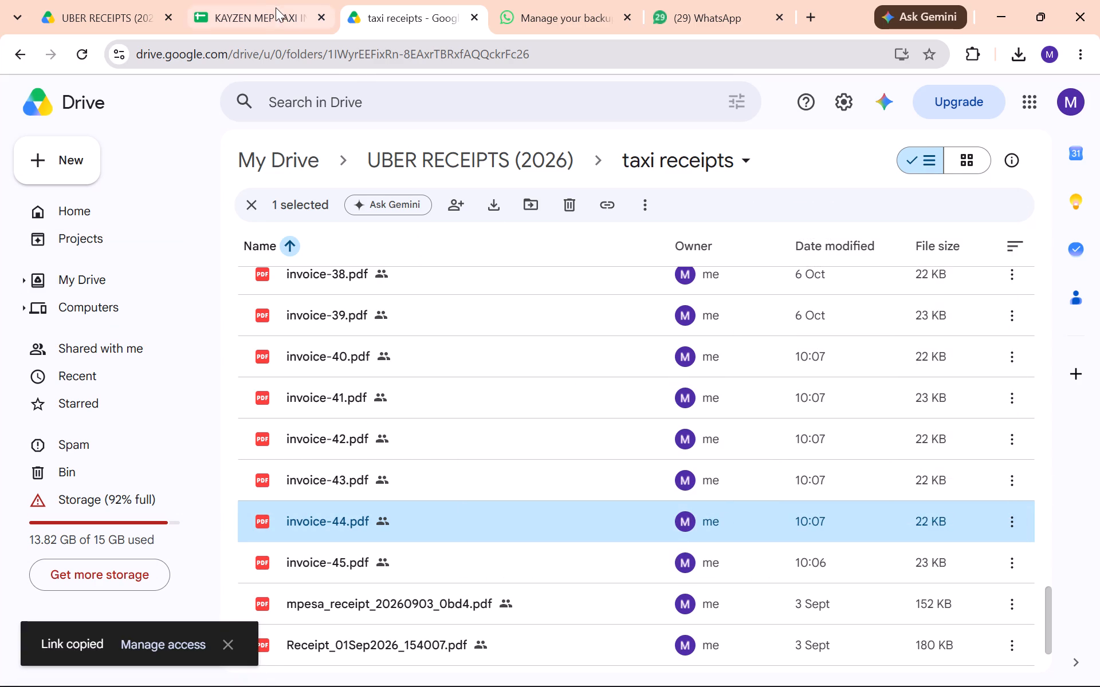
click(276, 12)
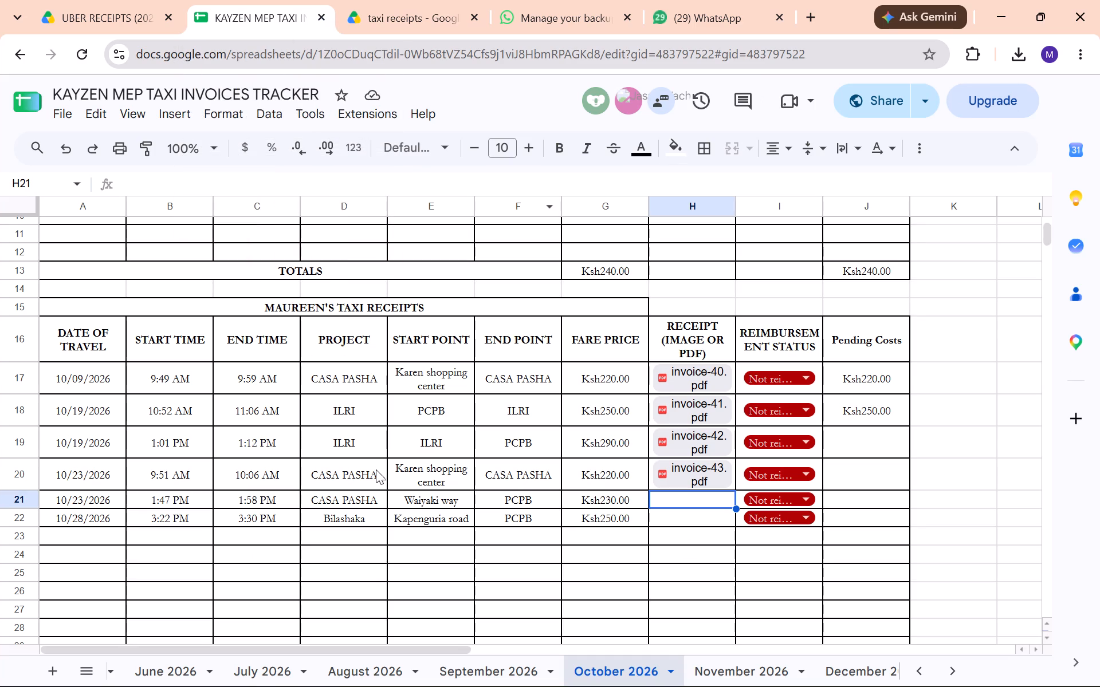
click(694, 515)
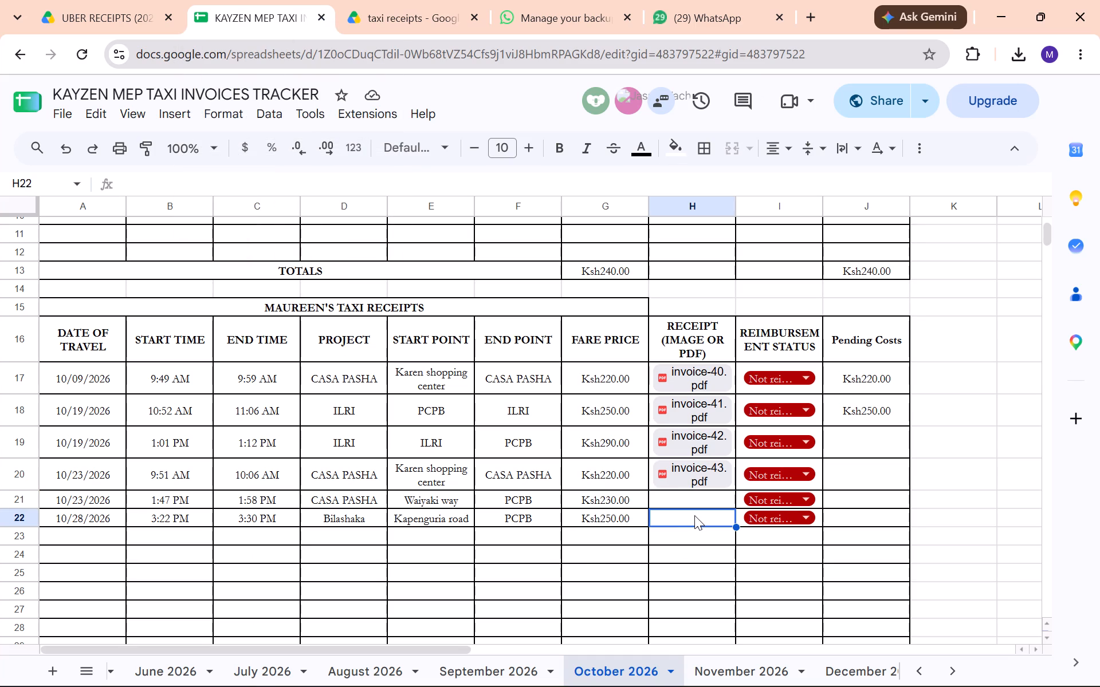
key(ctrl+v)
key(Tab)
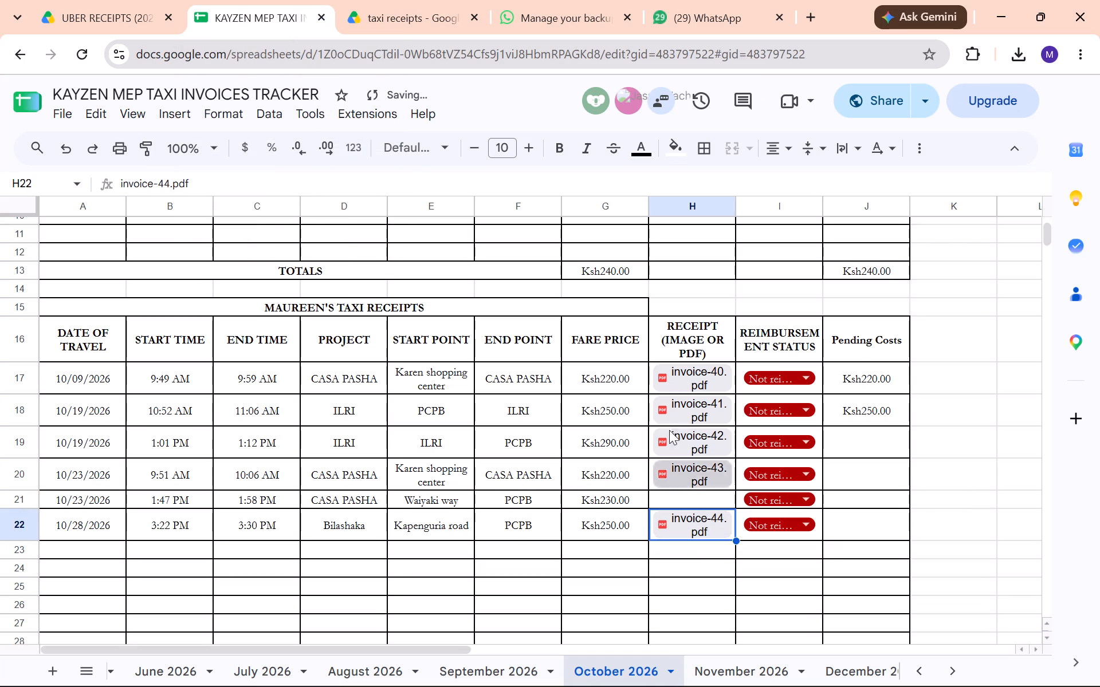
Open invoice-45.pdf in Drive, copy its sharing link and attach it as a file chip in H21, the 10/23/2026 1:47 PM trip.
click(421, 21)
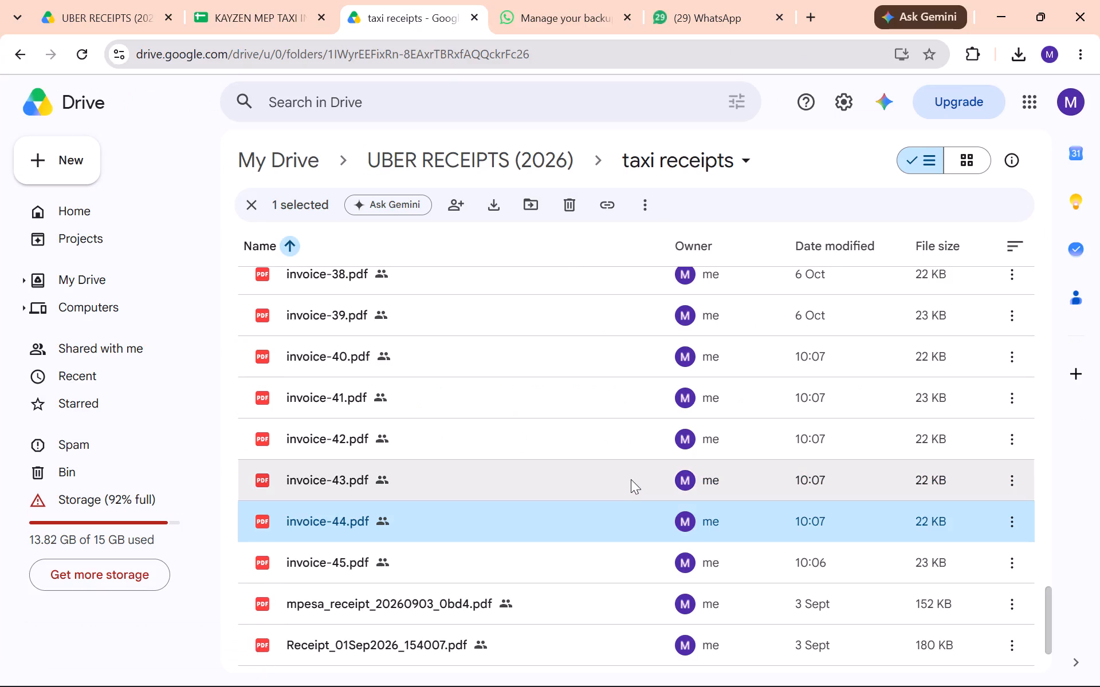
double_click(607, 570)
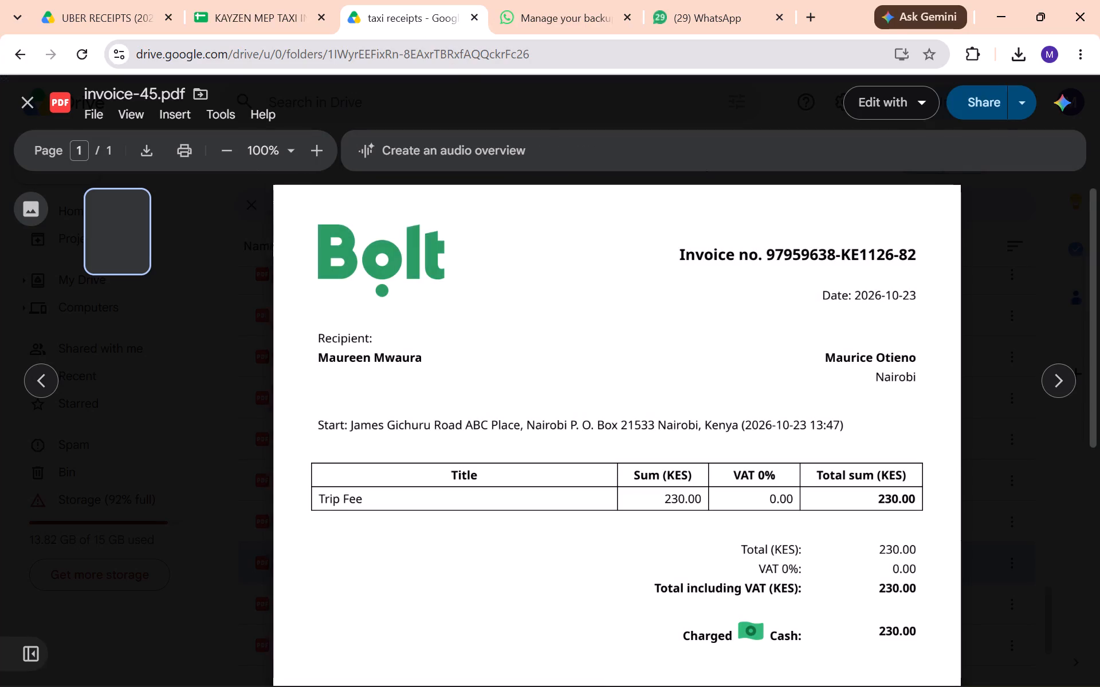
click(968, 101)
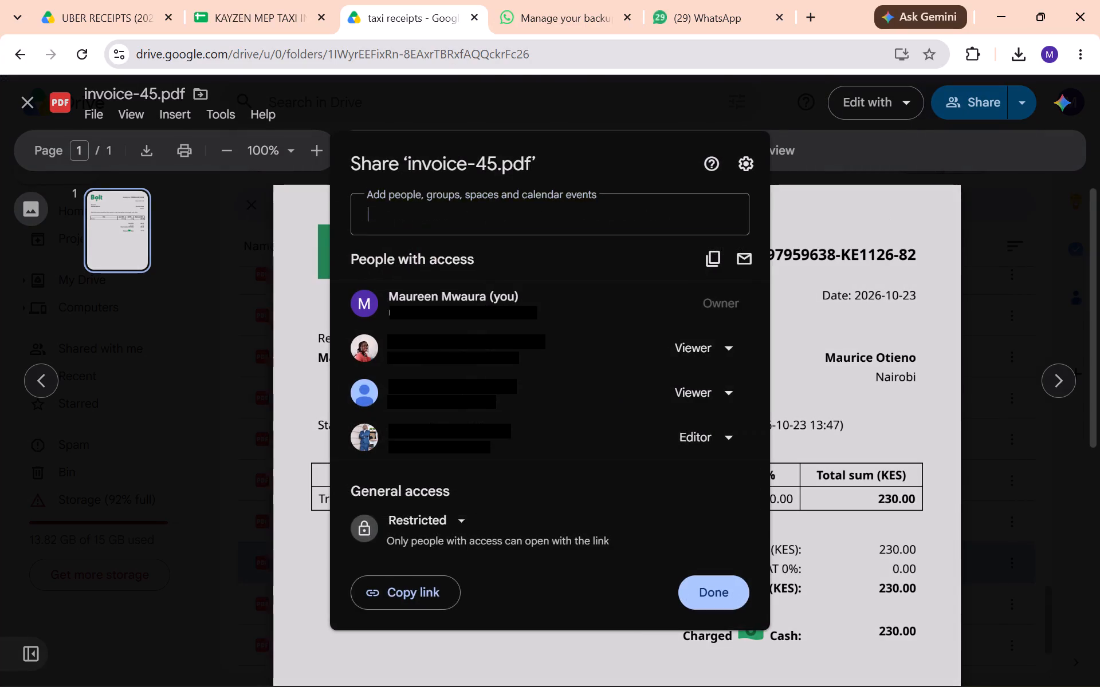
click(435, 594)
click(260, 10)
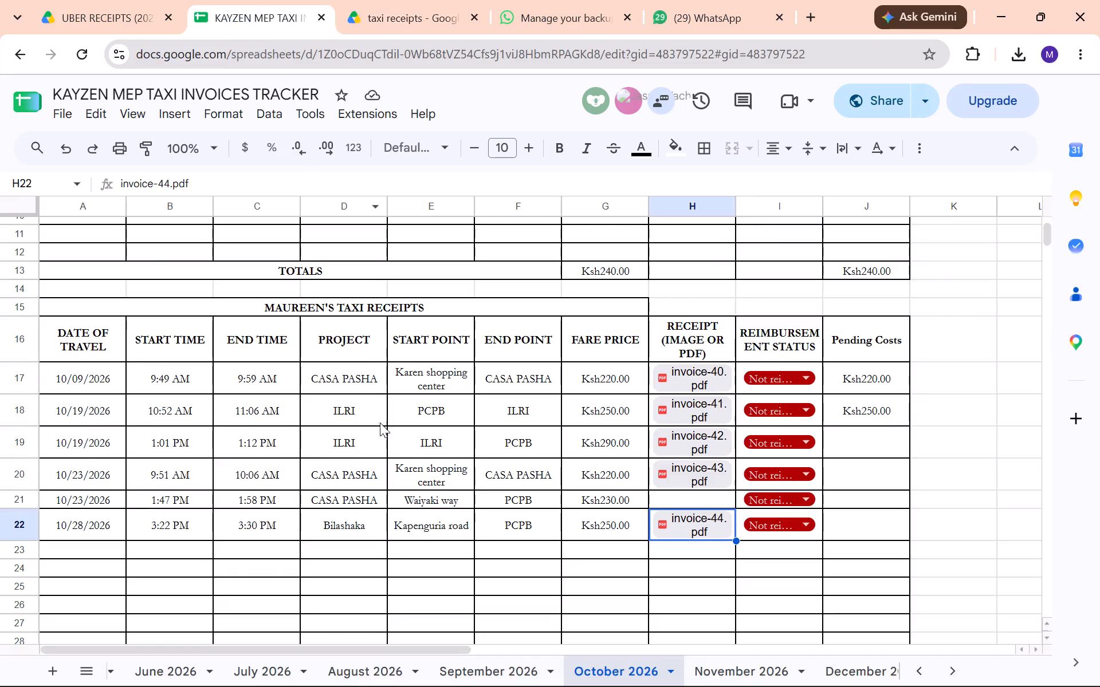
click(670, 498)
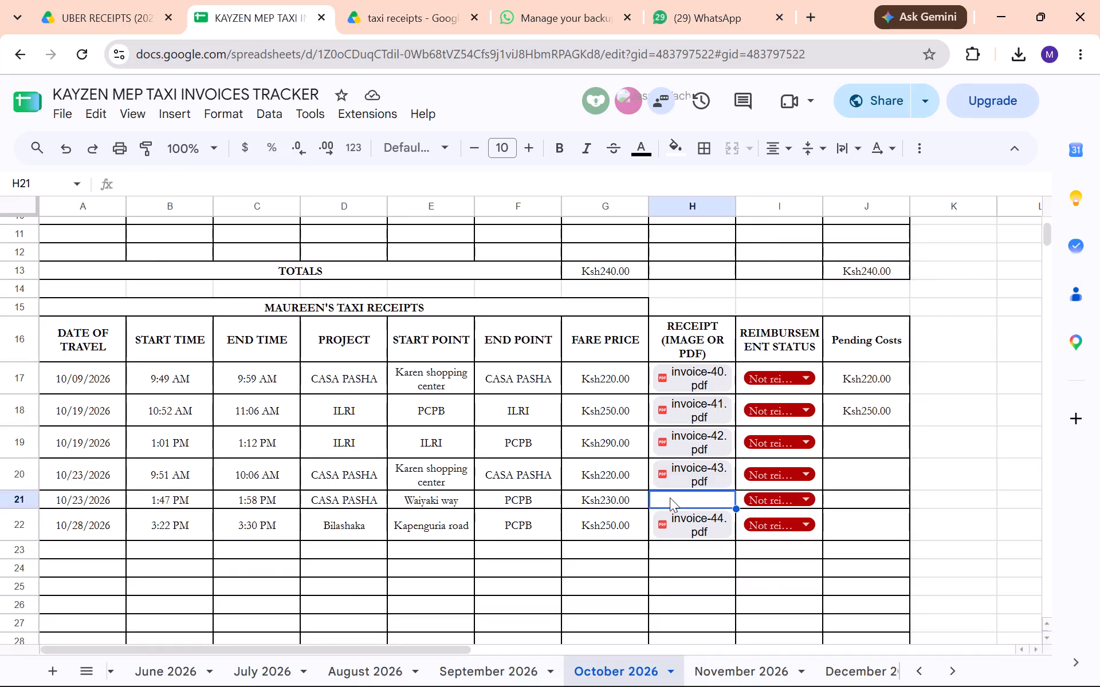
key(ctrl+v)
key(Tab)
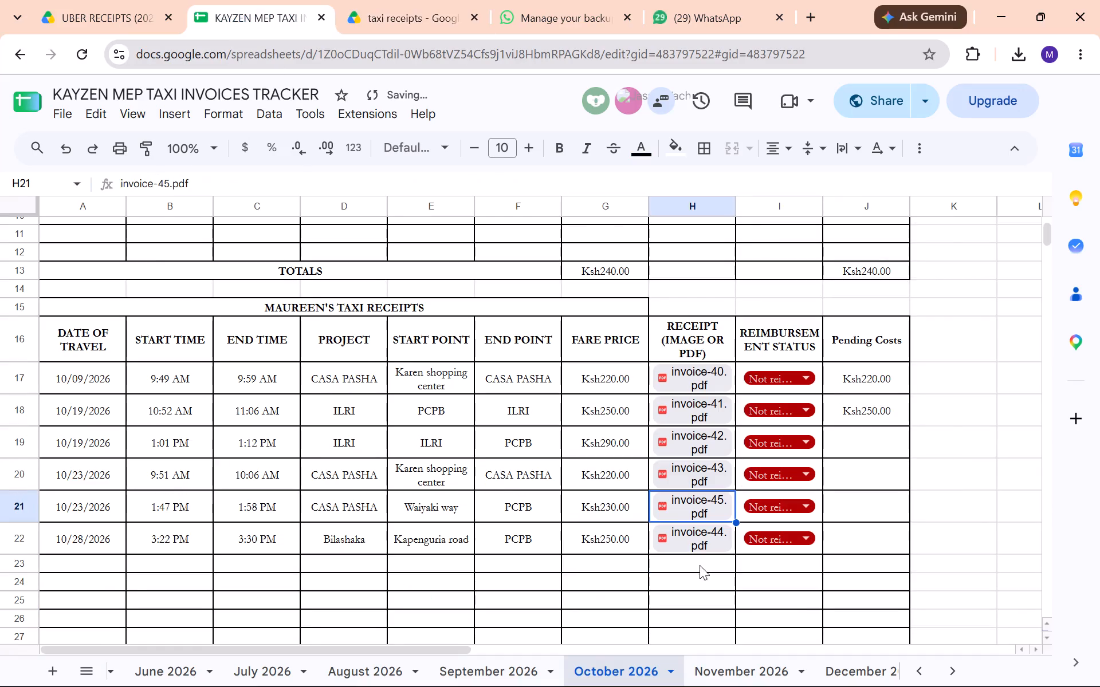
click(707, 589)
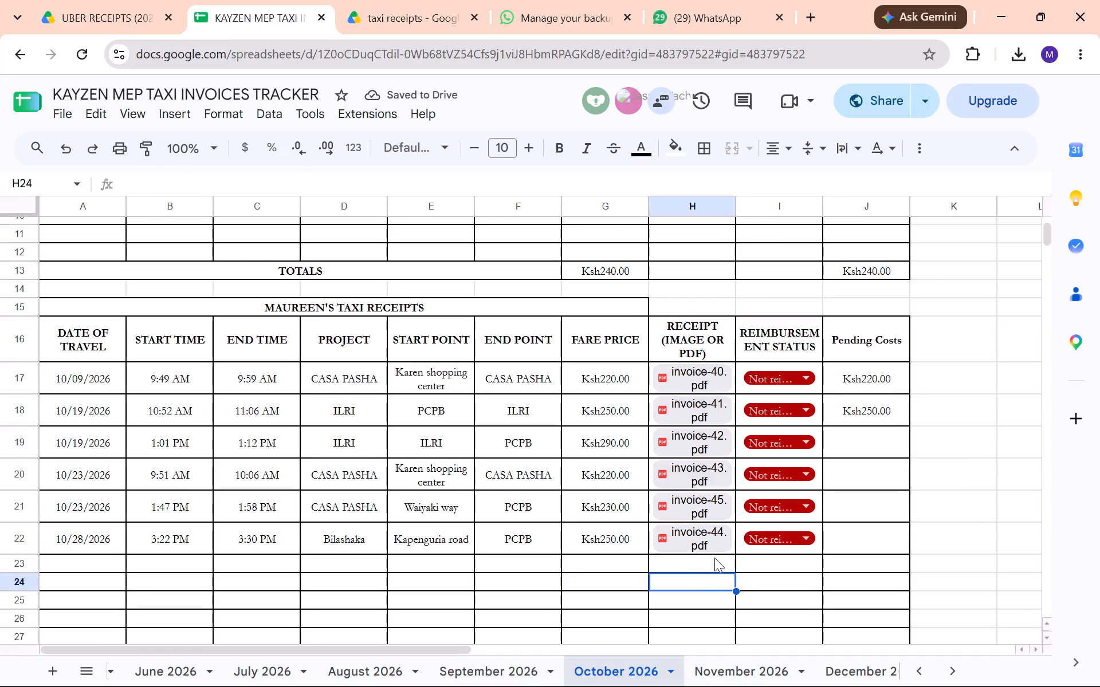
Fill the Pending Costs formula from J18 down through J22 in Maureen's taxi receipts table.
click(882, 413)
drag(912, 425, 893, 546)
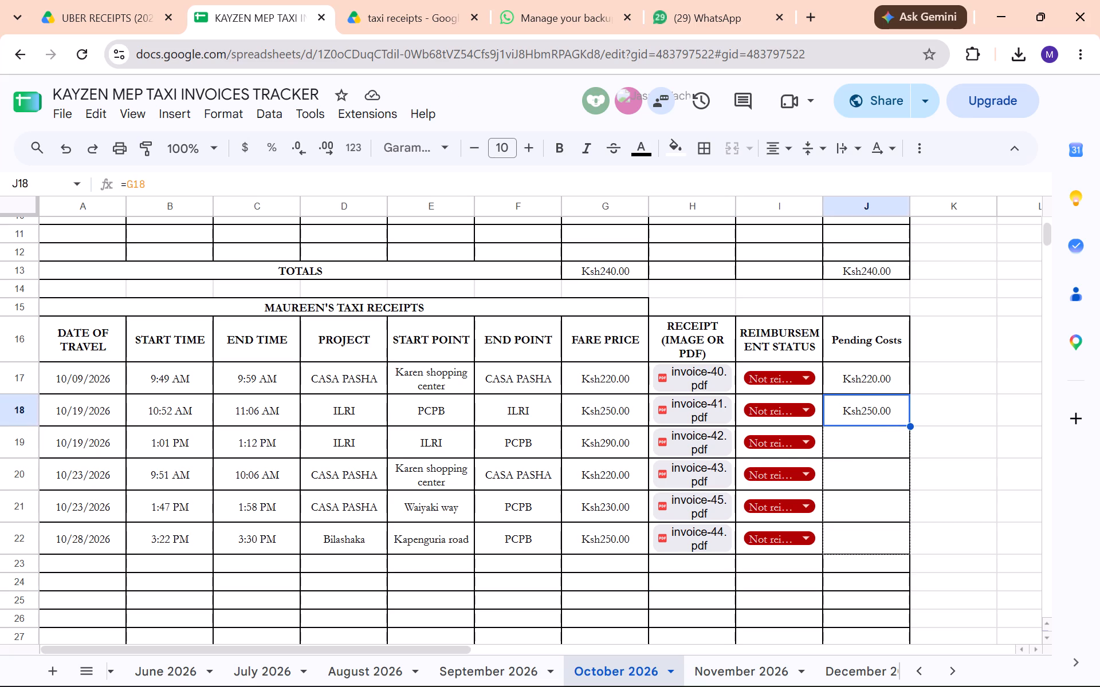
drag(893, 546, 892, 550)
click(963, 483)
Examine the range of the Pending Costs total formula in J31 against Maureen's trip rows, leaving the formula as it is.
scroll(909, 409, down, 2)
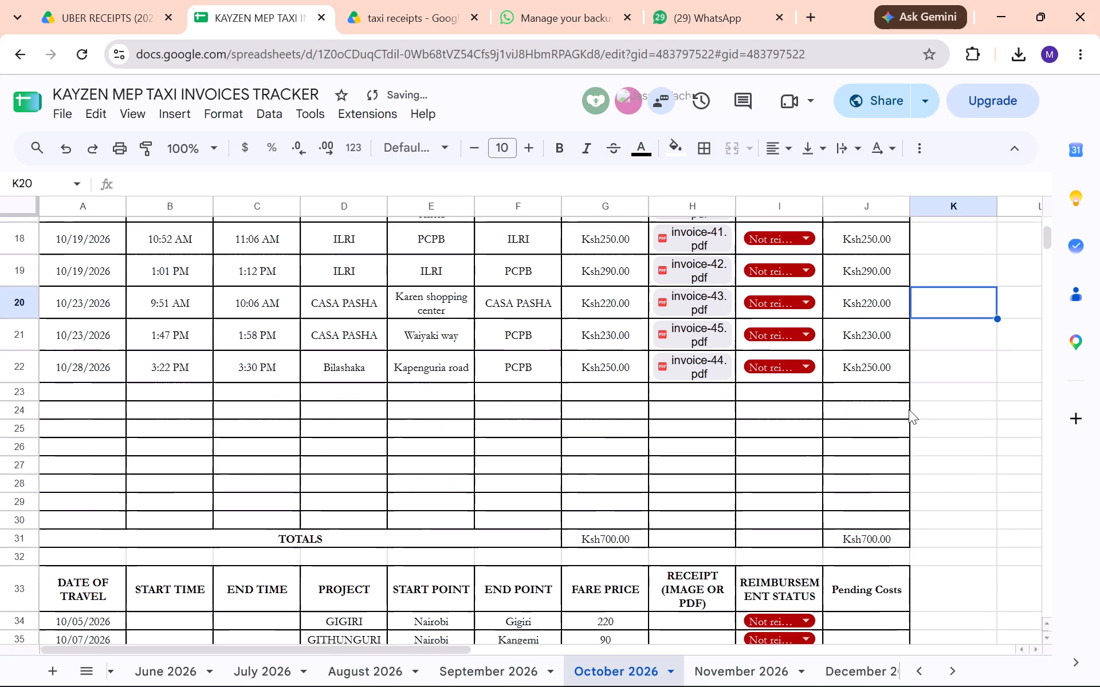
scroll(889, 453, up, 2)
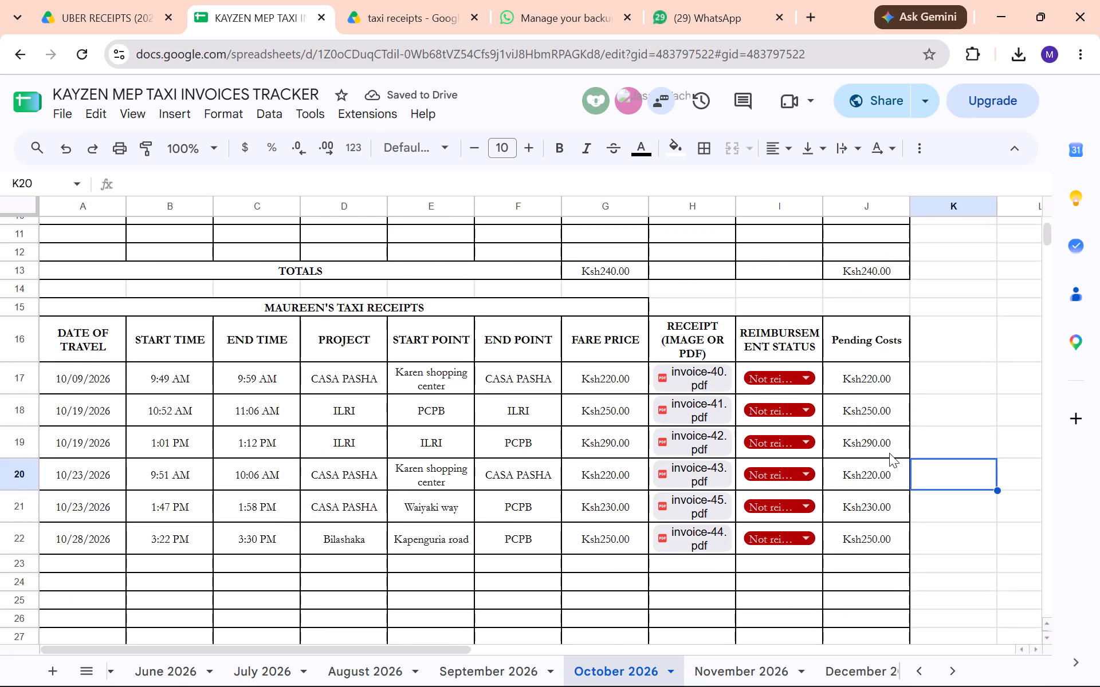
scroll(889, 435, down, 2)
double_click(882, 530)
double_click(882, 540)
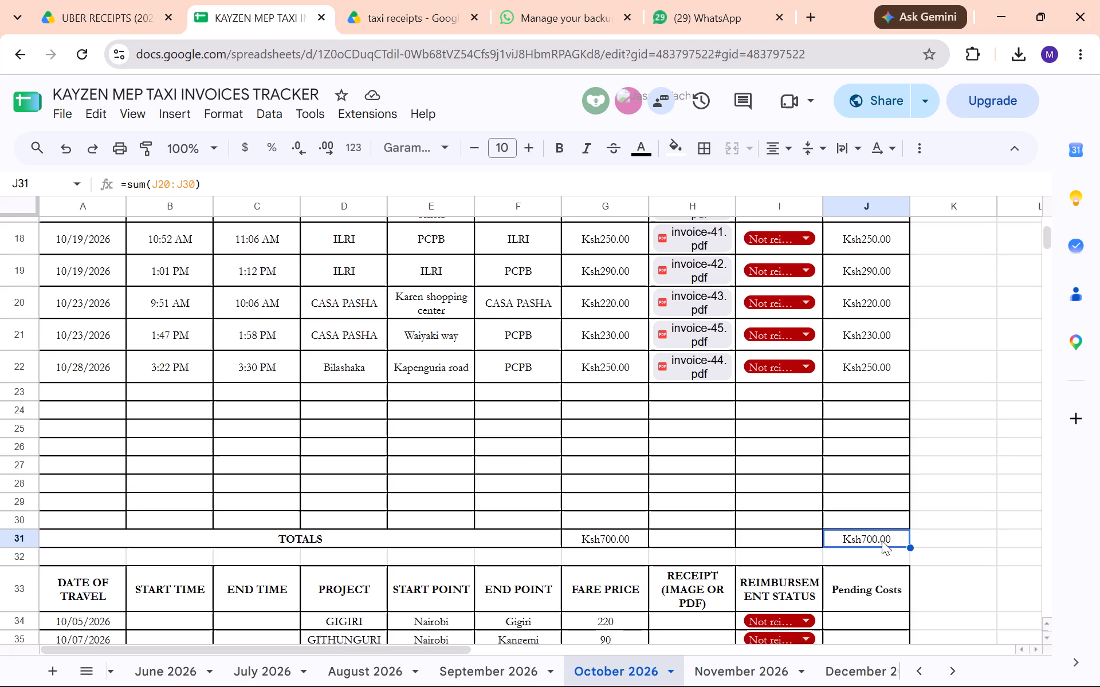
click(882, 540)
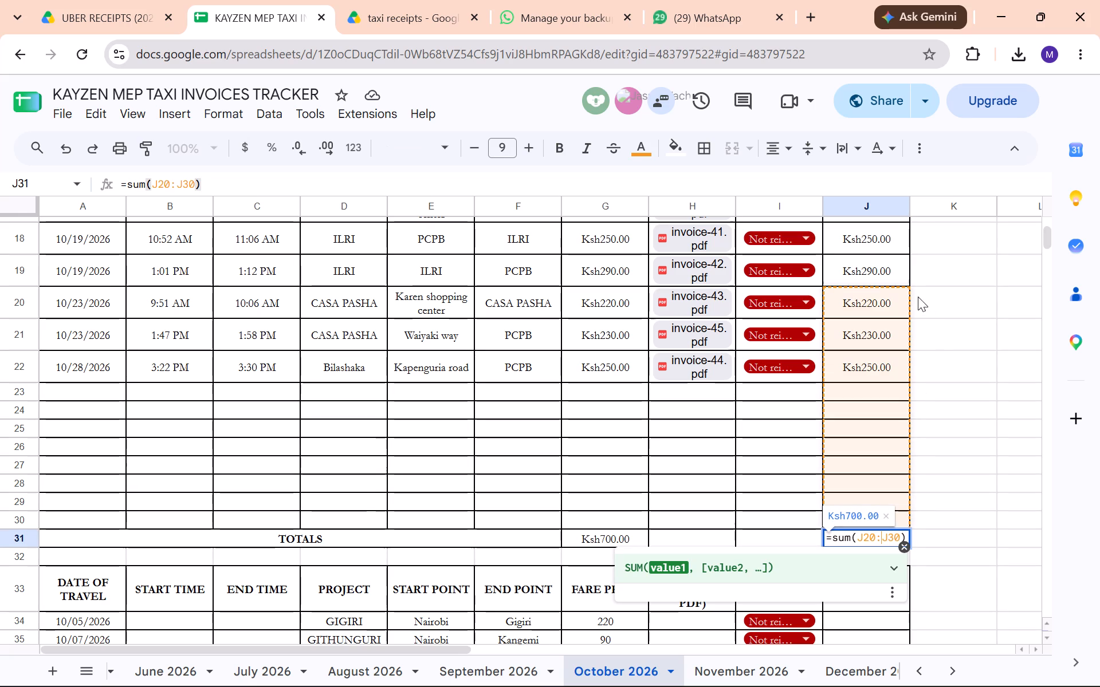
key(Escape)
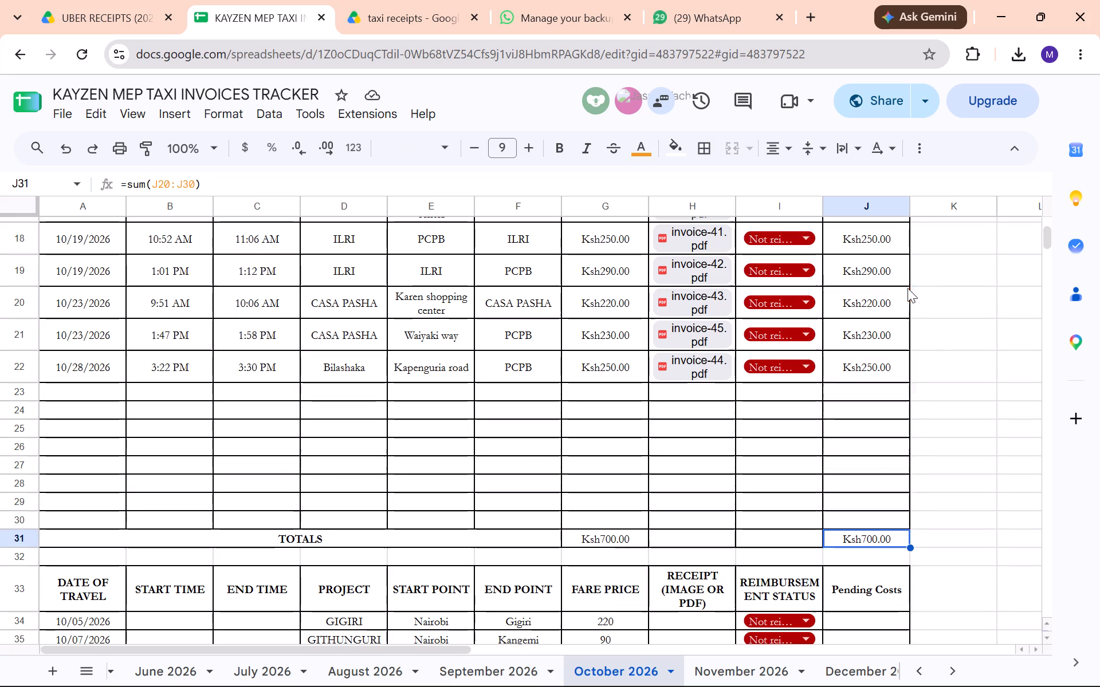
Change the Pending Costs total formula in J31 to sum J17:J30 so it covers all of Maureen's October trips.
double_click(867, 540)
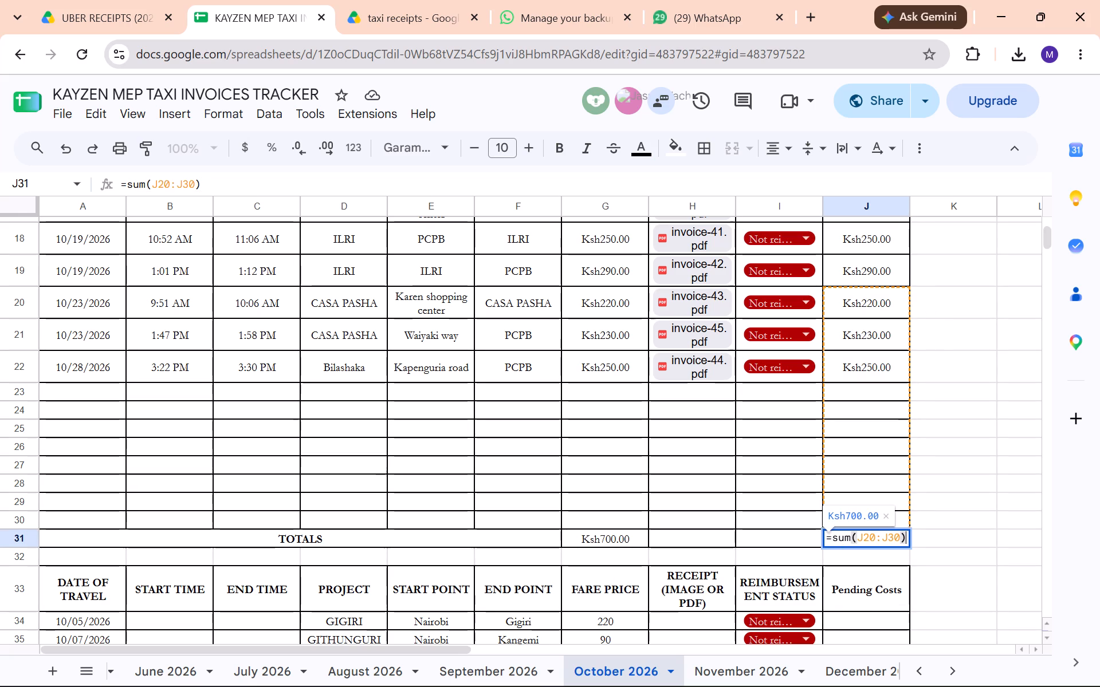
scroll(858, 424, up, 1)
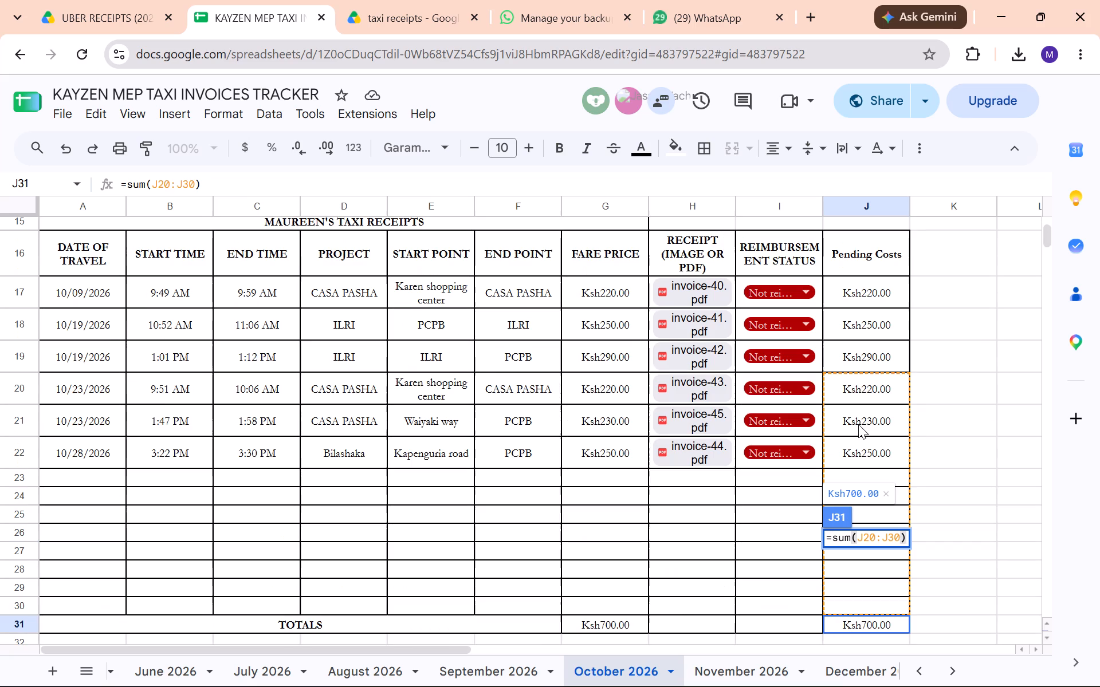
click(875, 534)
key(BackSpace)
key(BackSpace)
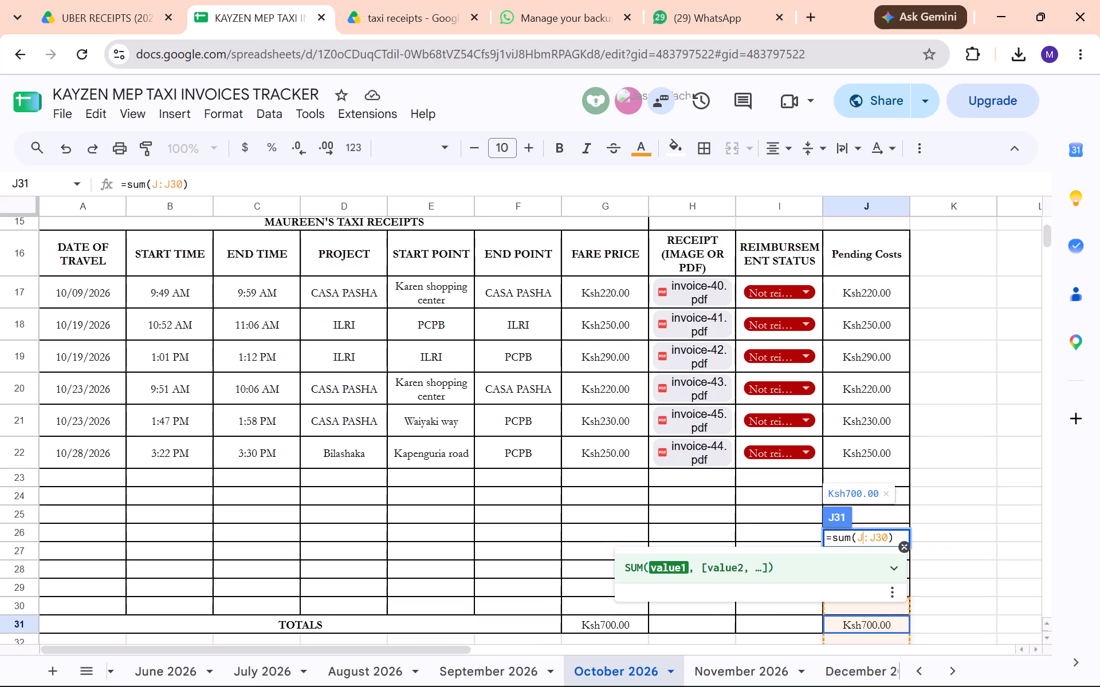
text(17)
key(Return)
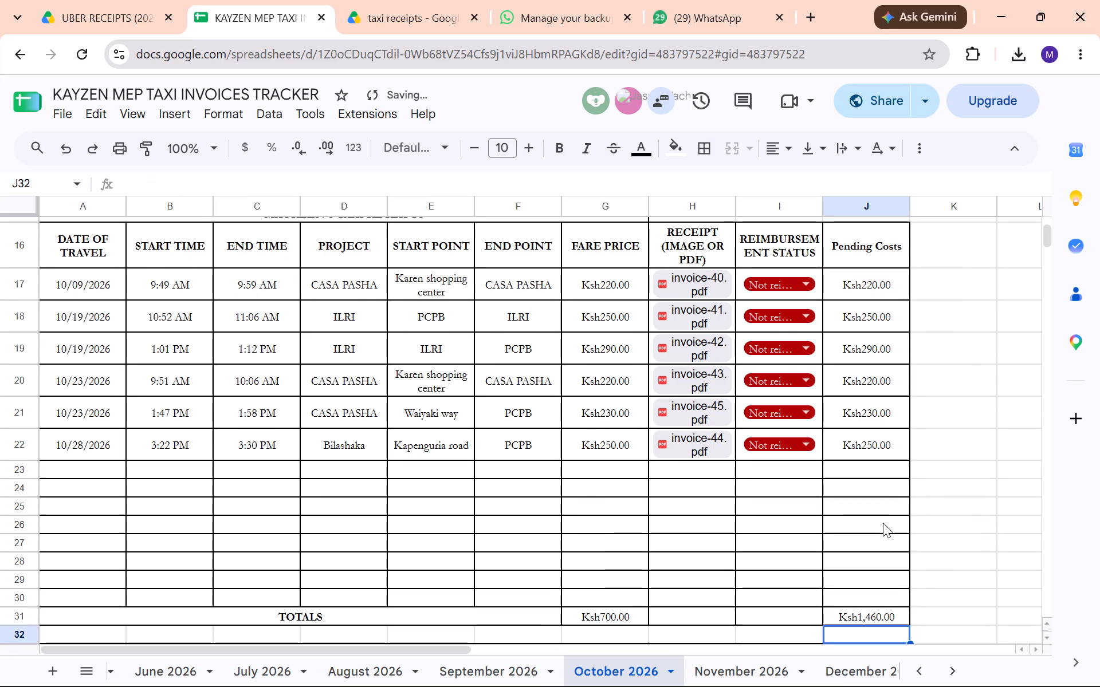
Copy the Pending Costs total formula from J31 into the Fare Price total in G31 and check its range.
scroll(929, 465, down, 1)
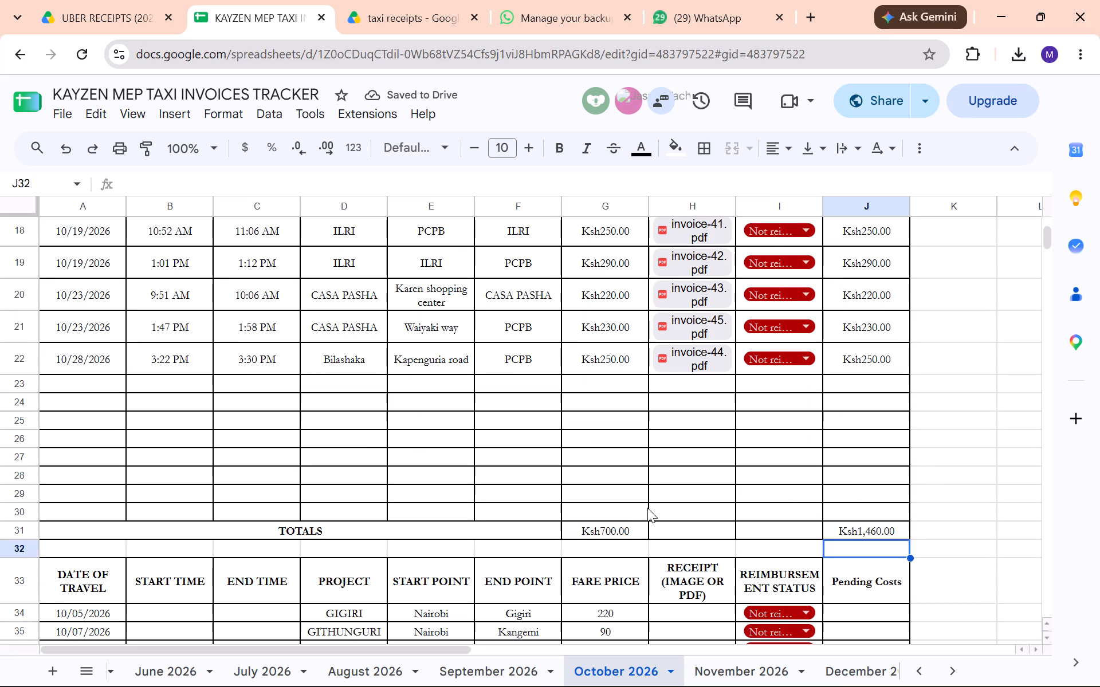
click(842, 524)
key(ctrl+c)
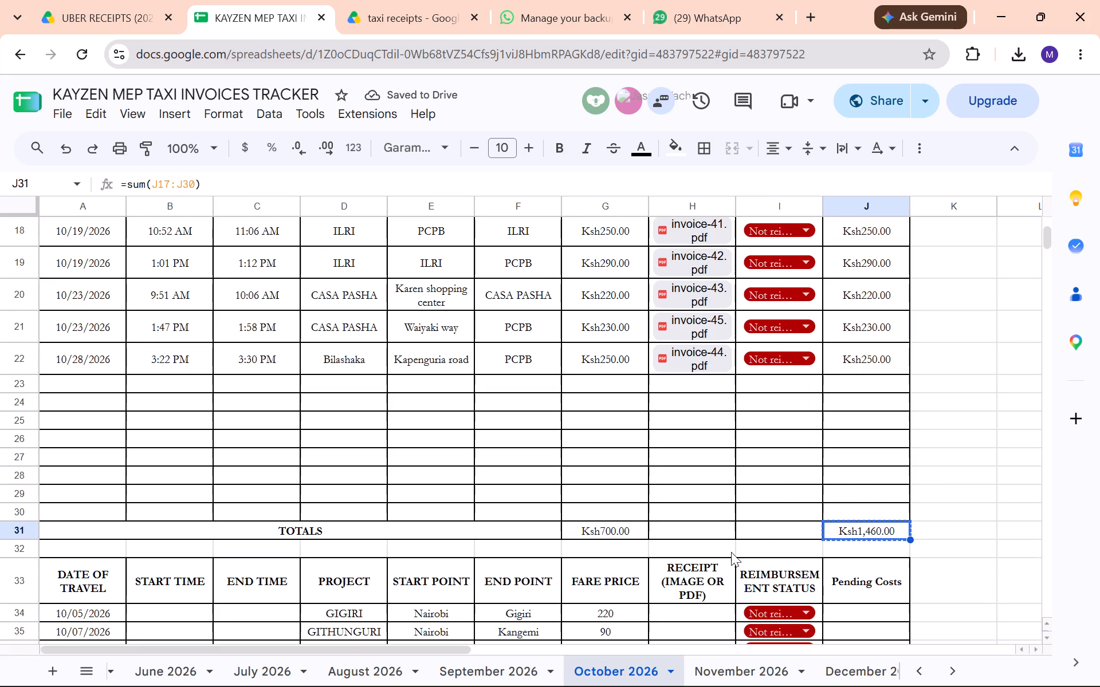
click(642, 530)
key(ctrl+v)
click(727, 493)
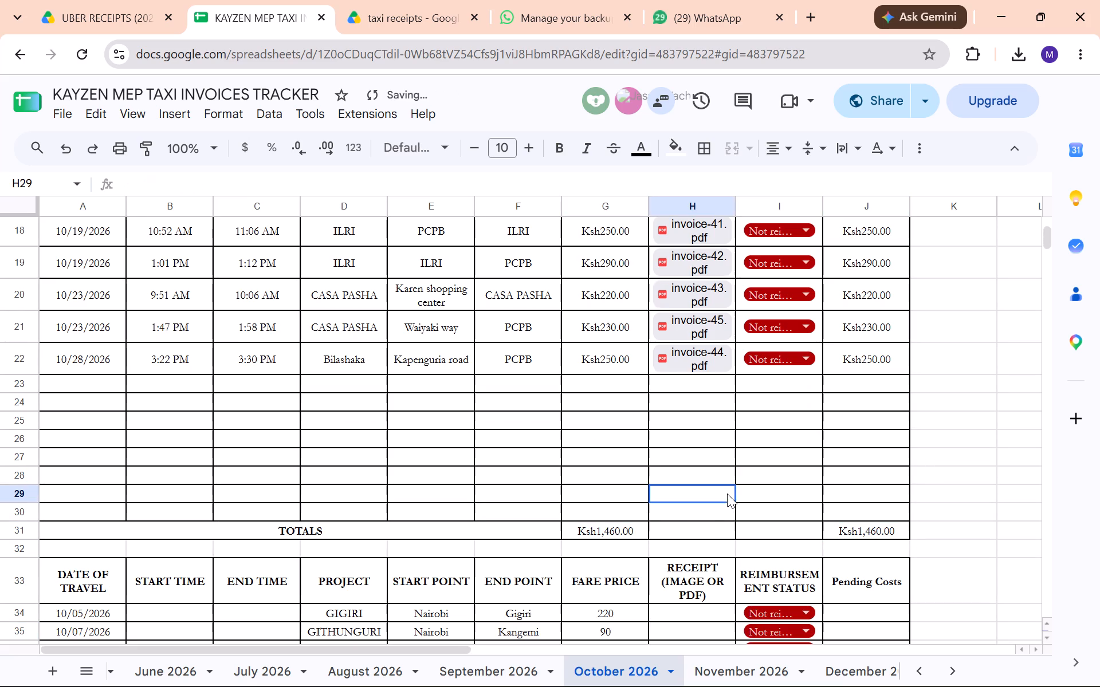
double_click(605, 530)
scroll(622, 476, up, 2)
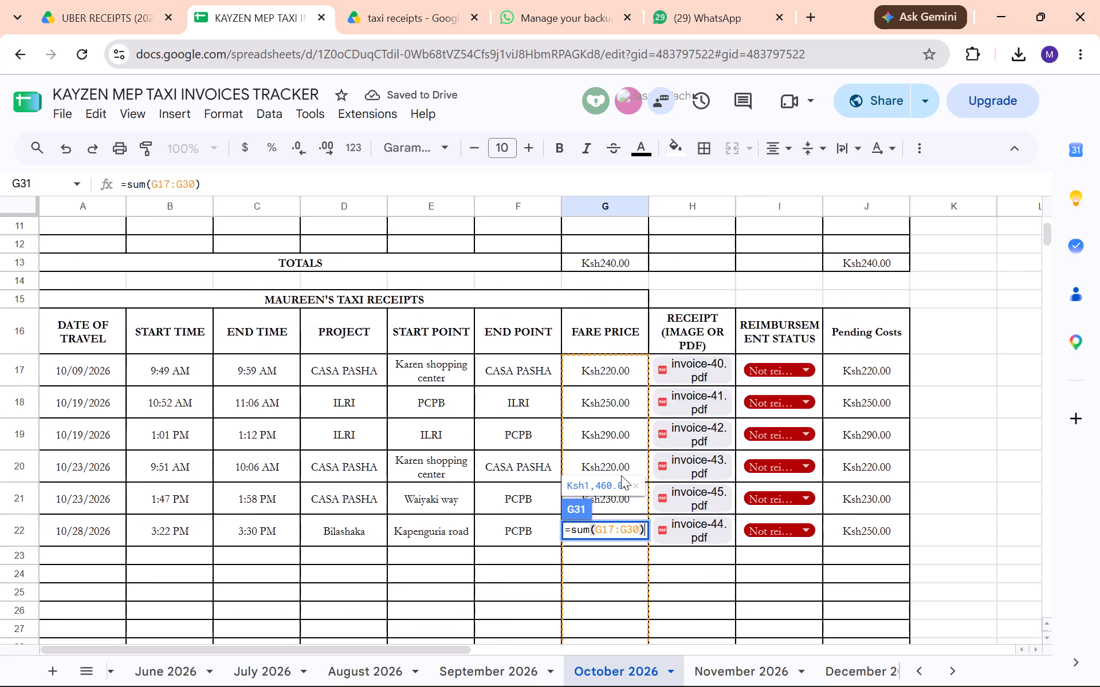
scroll(621, 475, up, 1)
scroll(621, 475, down, 3)
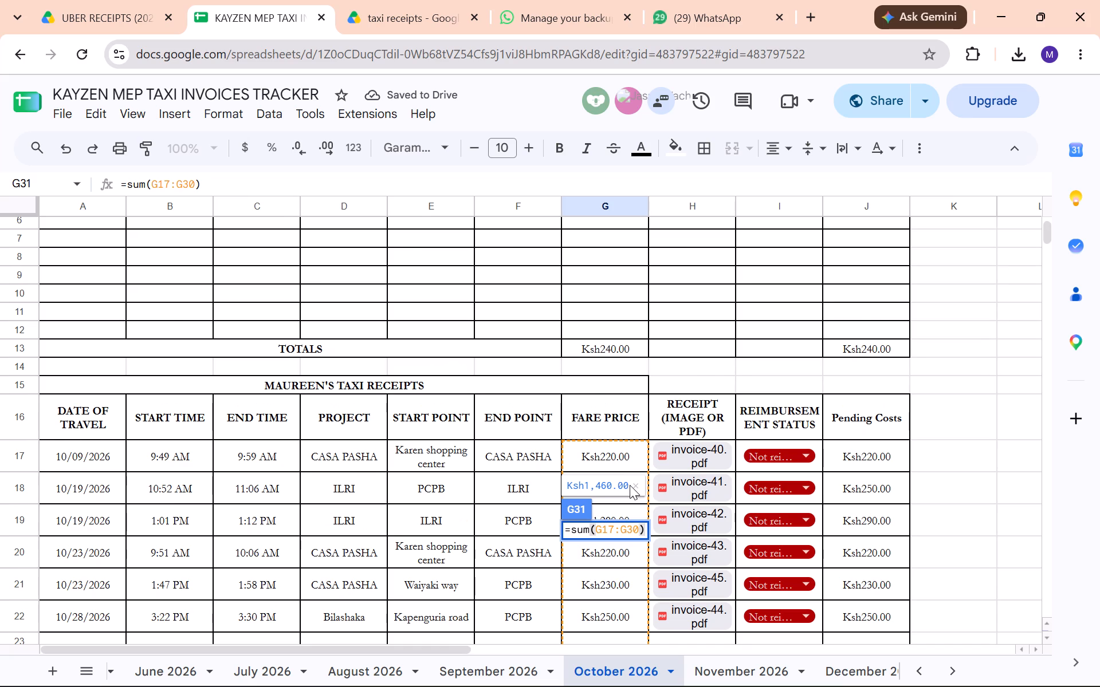
key(Return)
Delete the empty rows 23 to 29 between Maureen's last October trip and the totals row.
scroll(628, 435, down, 1)
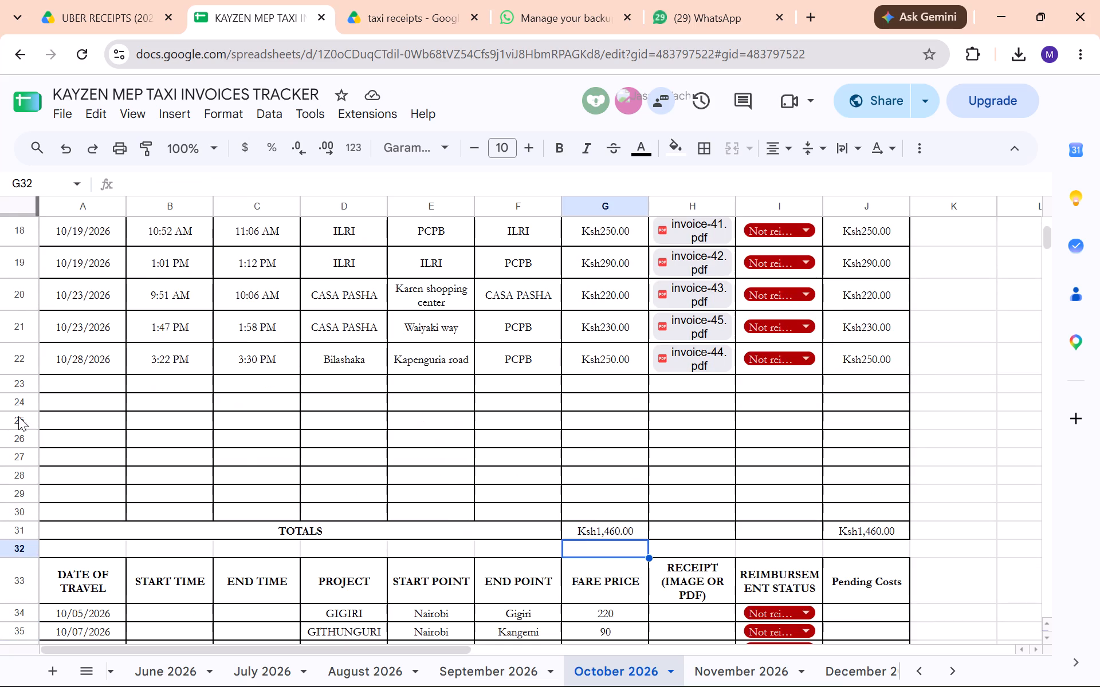
click(0, 383)
drag(2, 388, 1, 461)
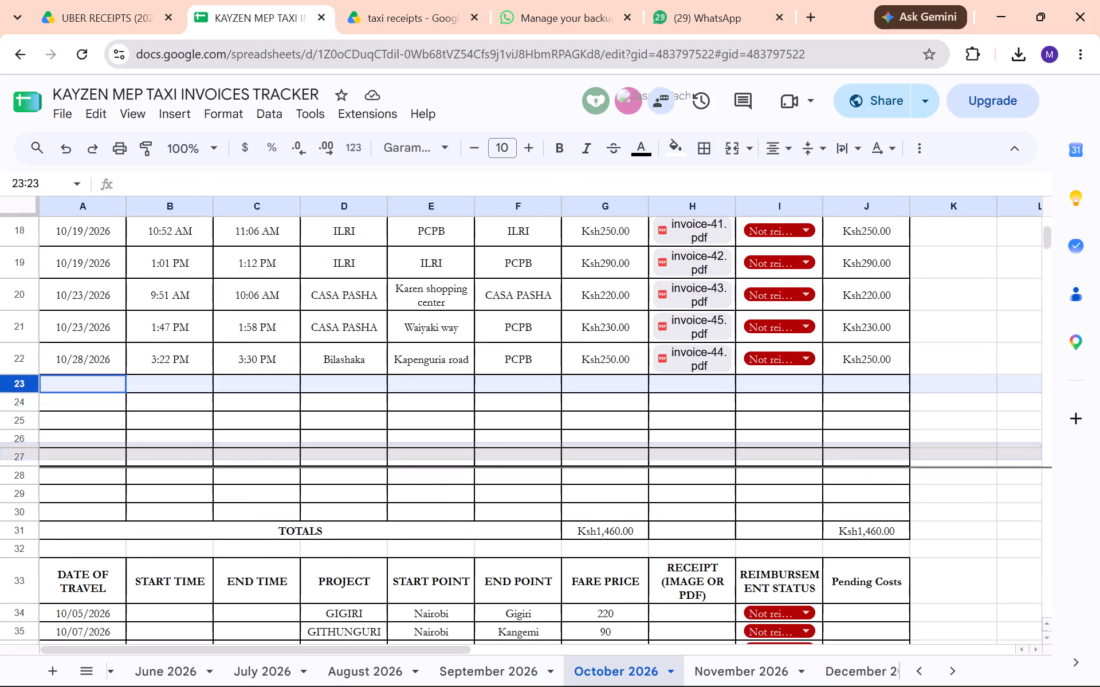
drag(1, 461, 5, 480)
drag(5, 473, 6, 437)
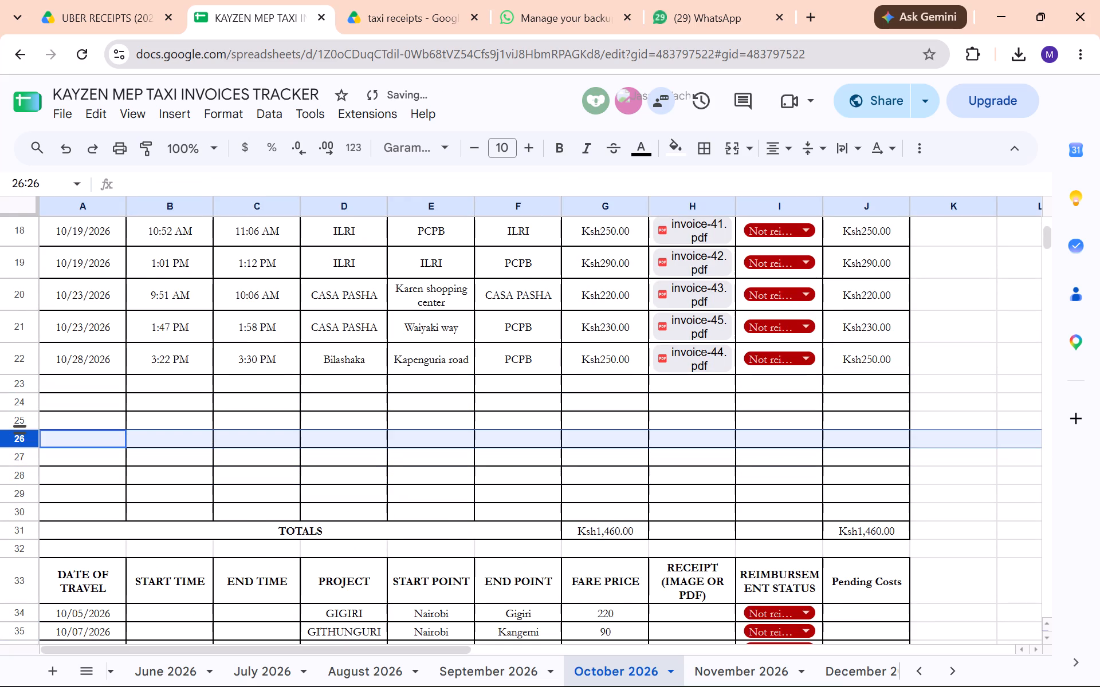
click(2, 382)
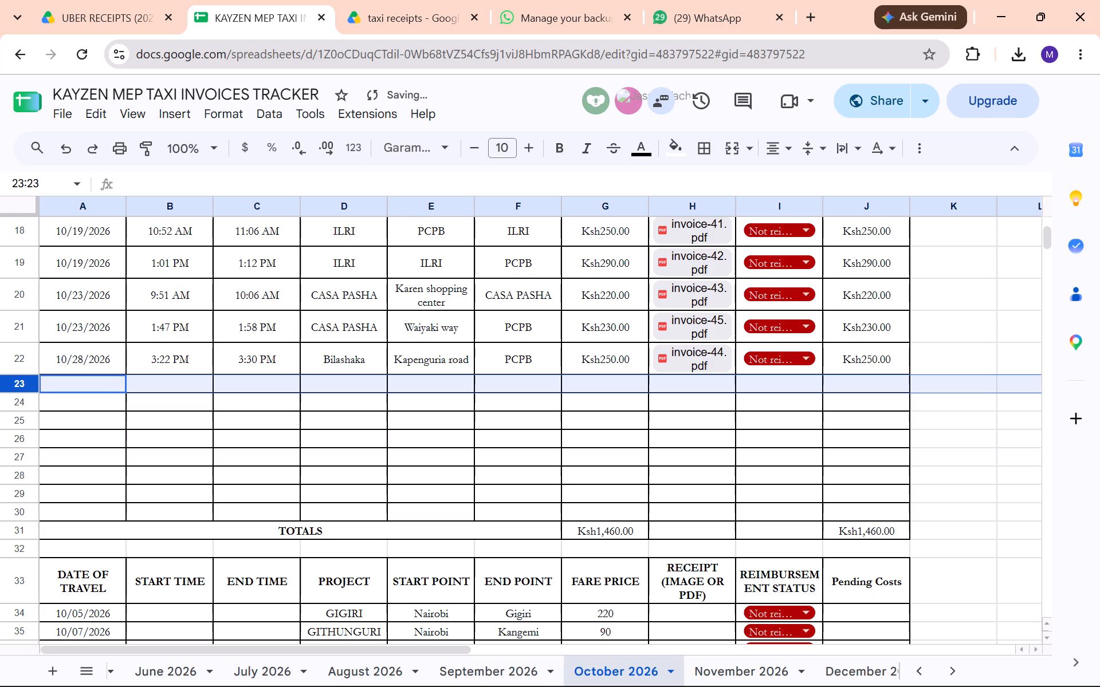
shift+click(16, 498)
shift+right_click(19, 488)
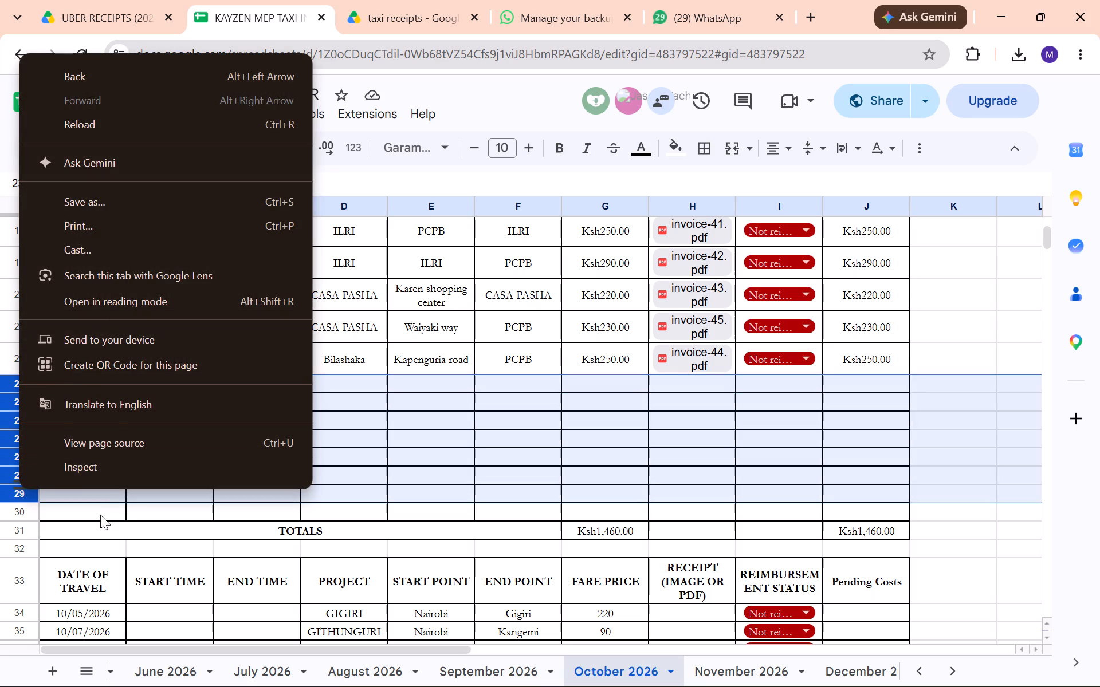
right_click(415, 474)
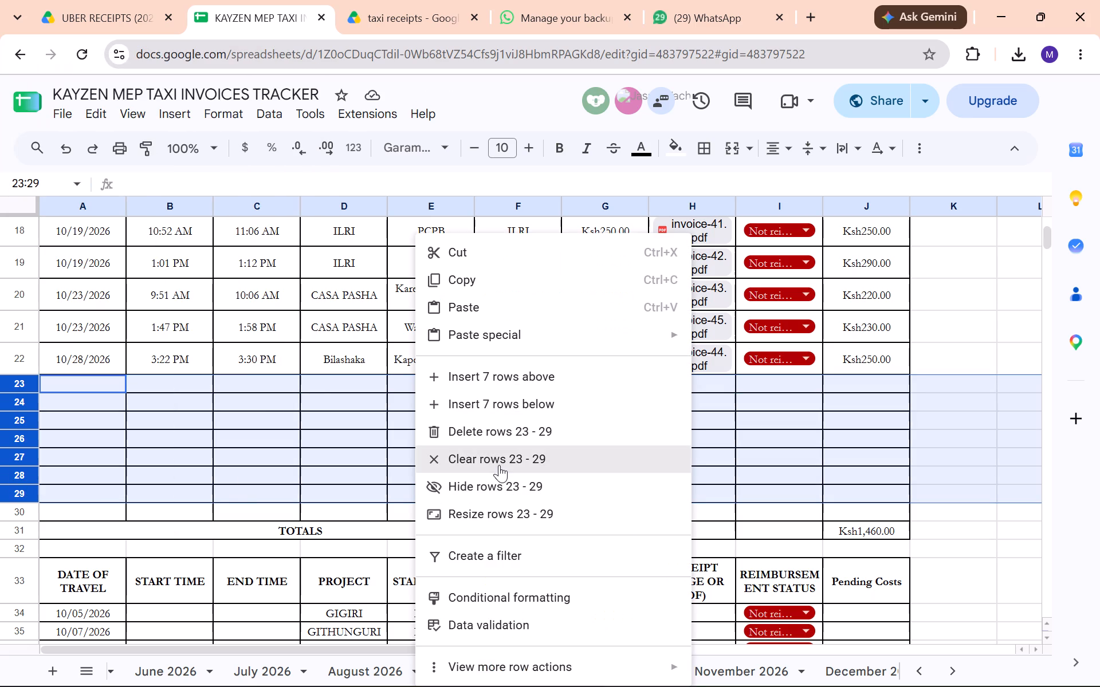
click(498, 431)
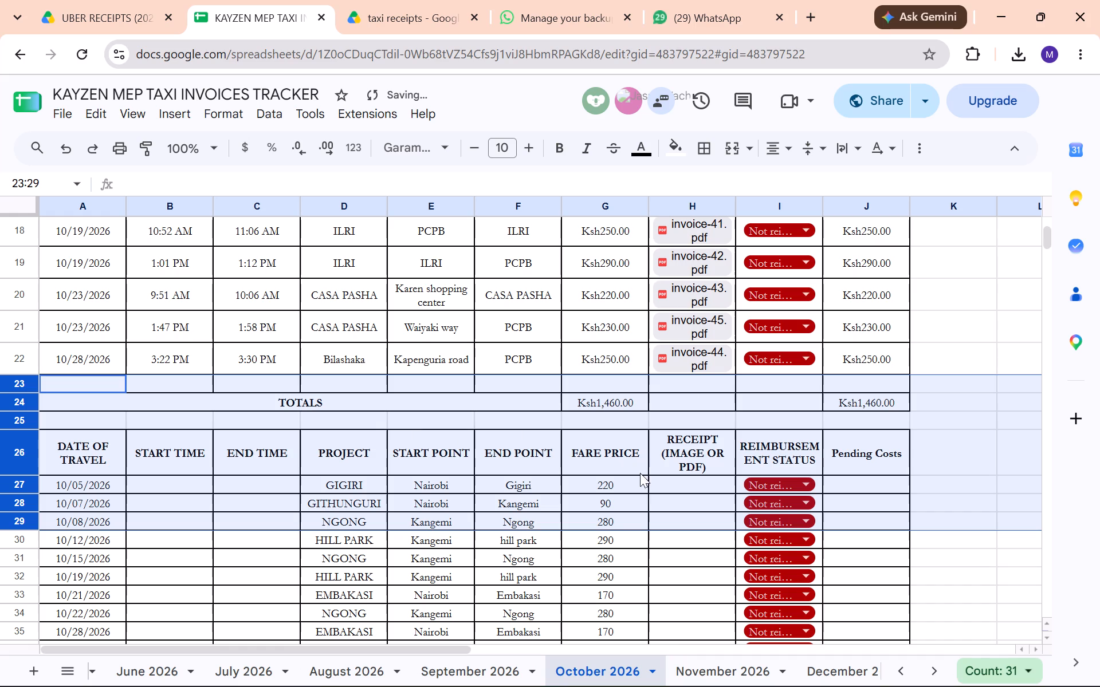
Copy the Pending Costs formula from J20 into J27 of the table below Maureen's and fill it down through J37.
scroll(916, 485, down, 1)
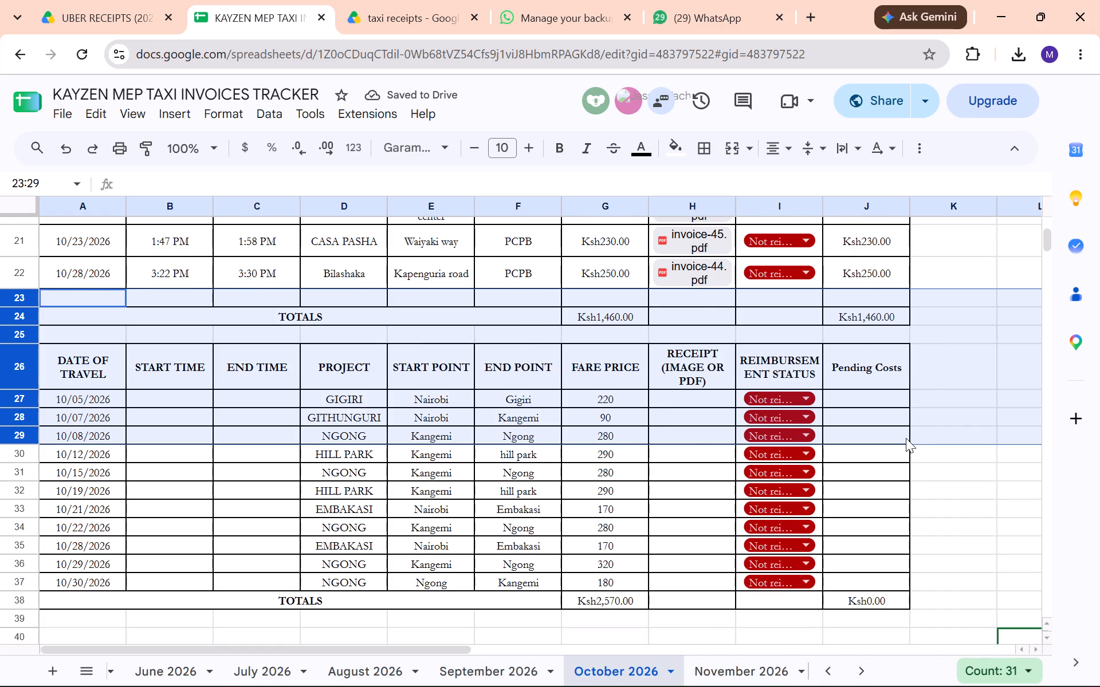
click(667, 493)
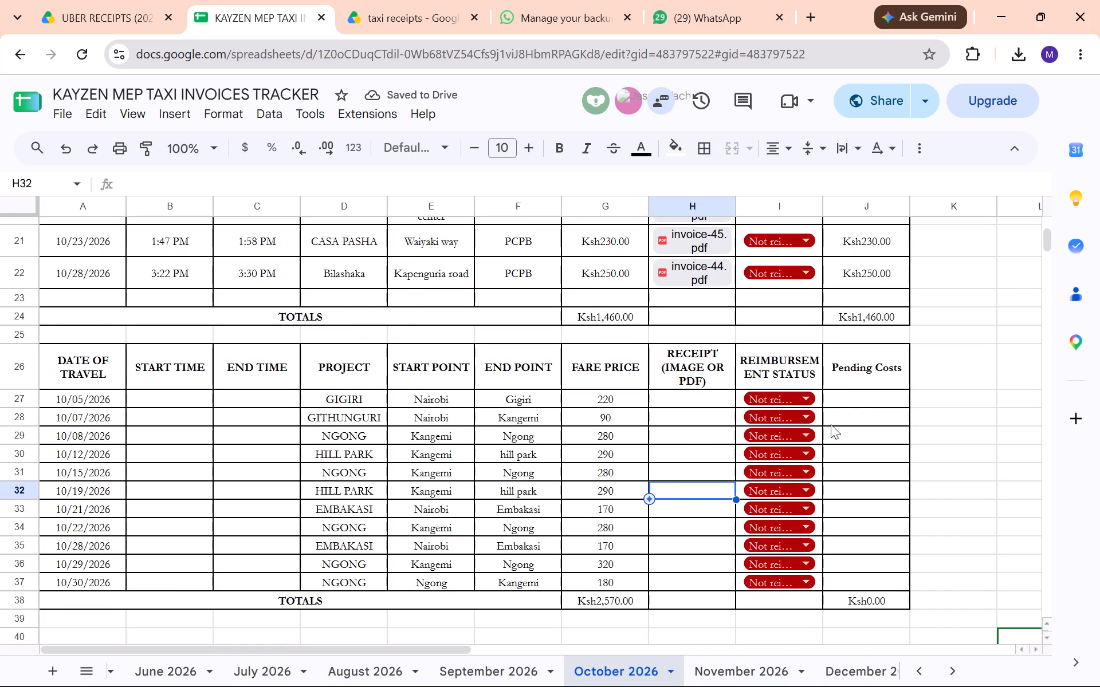
click(855, 403)
scroll(855, 401, up, 2)
click(863, 373)
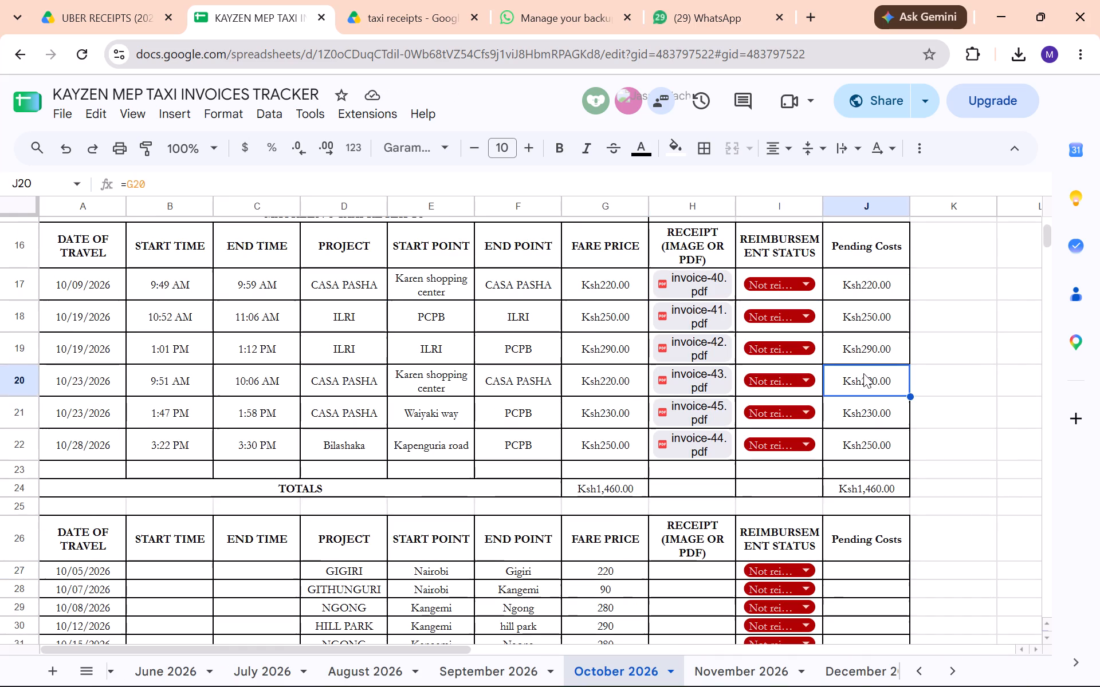
key(ctrl+c)
click(857, 565)
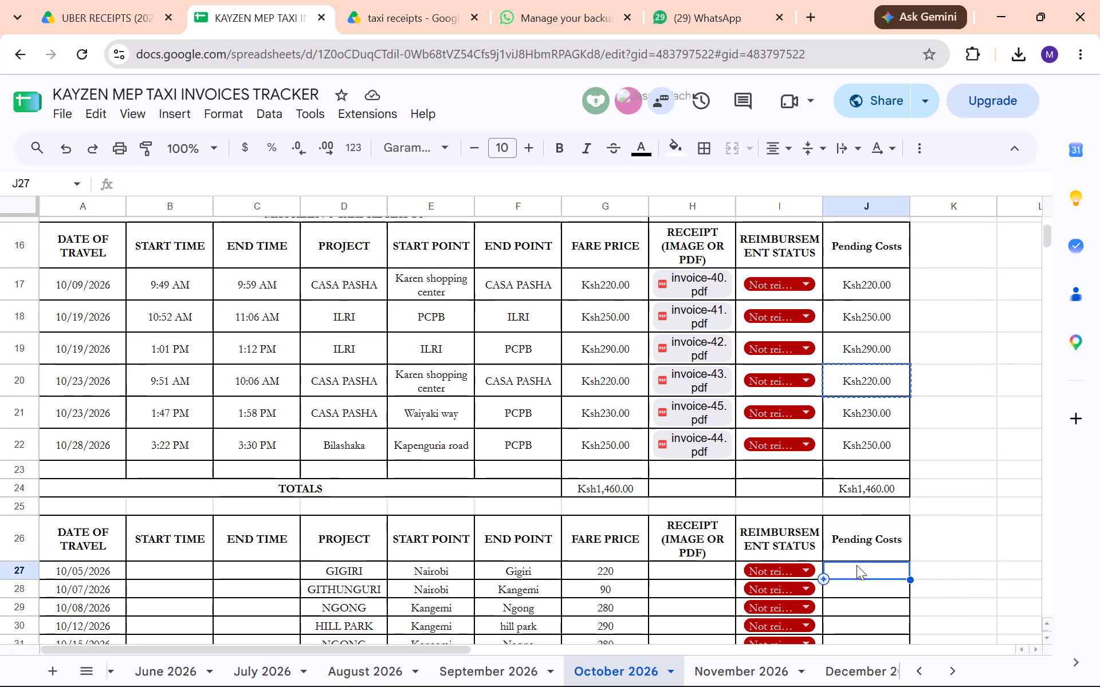
key(ctrl+v)
scroll(883, 396, down, 2)
click(881, 479)
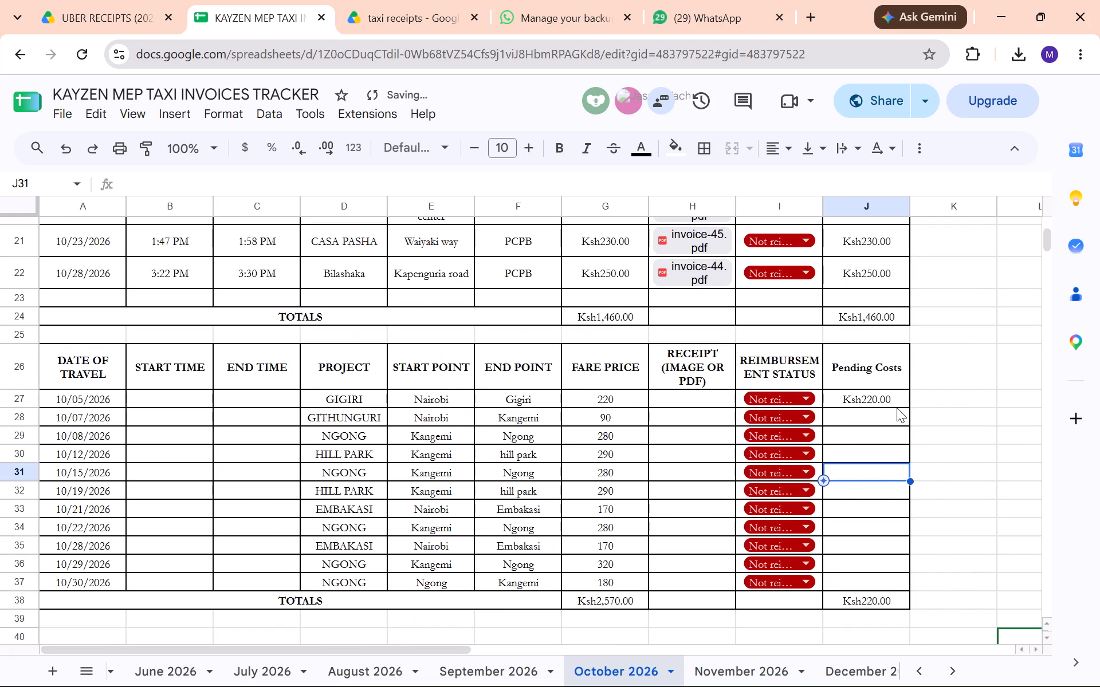
click(897, 400)
drag(906, 406, 902, 471)
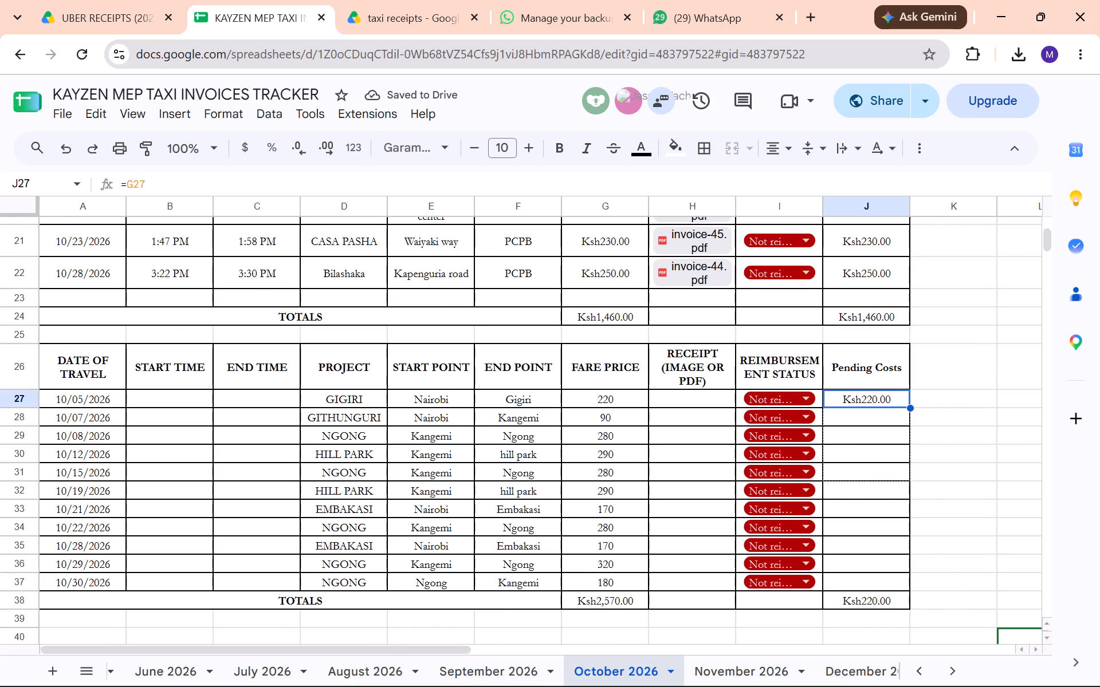
drag(902, 471, 895, 584)
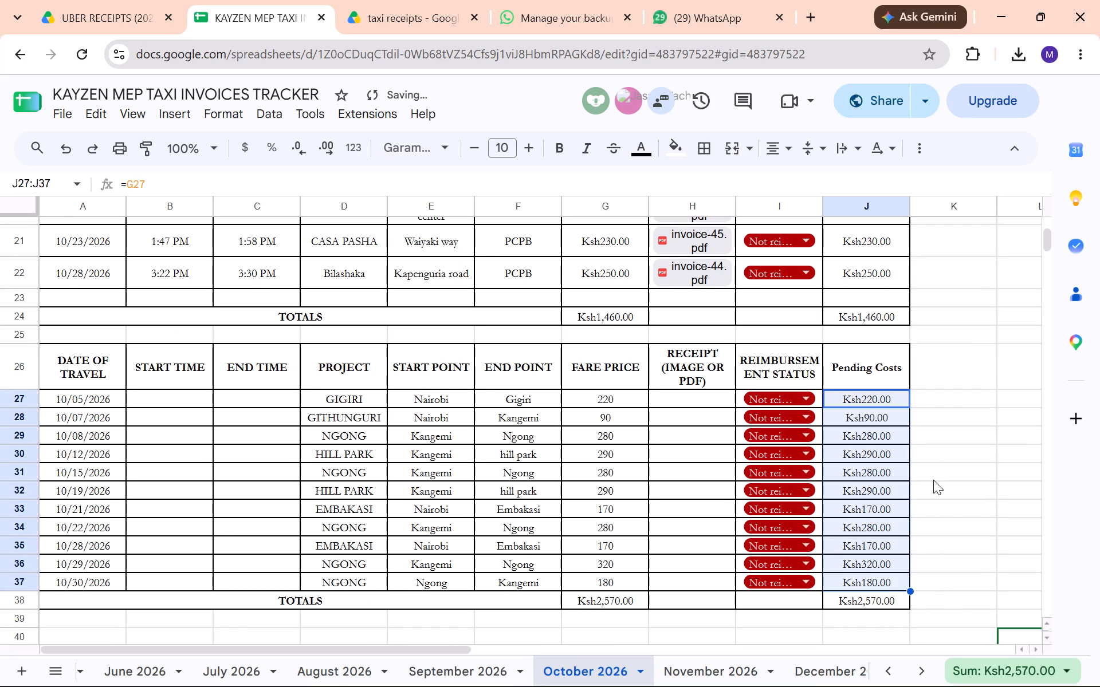
click(985, 445)
Review the October 2026 taxi tables and compare them with the September 2026 sheet, ending back on October.
scroll(694, 391, up, 1)
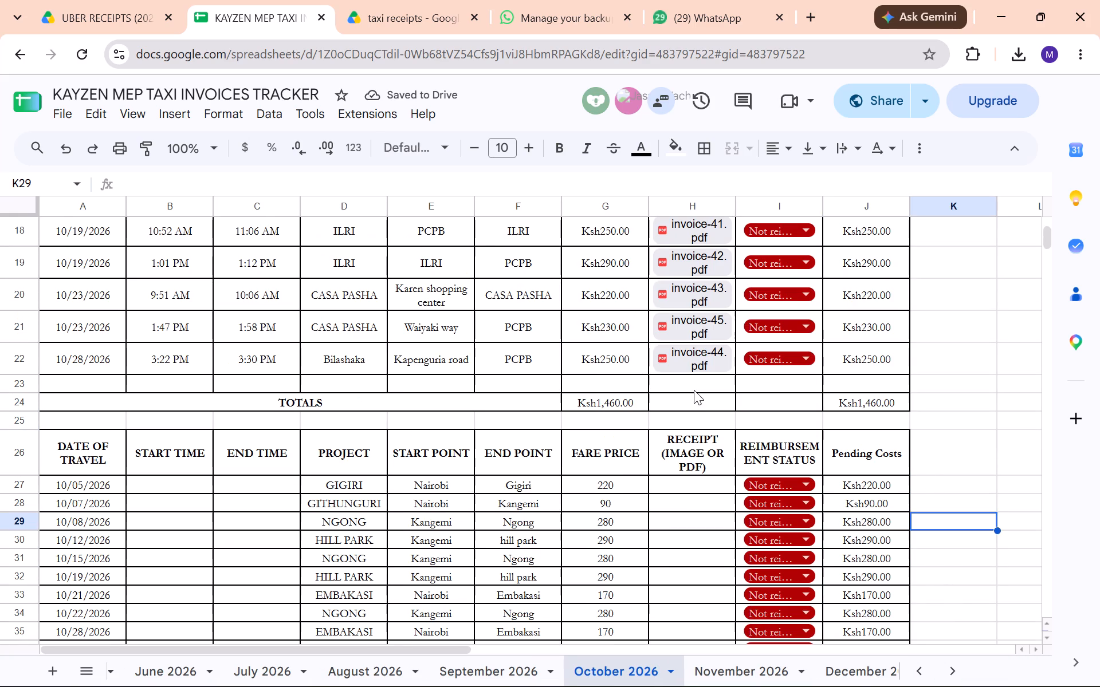
scroll(694, 390, up, 1)
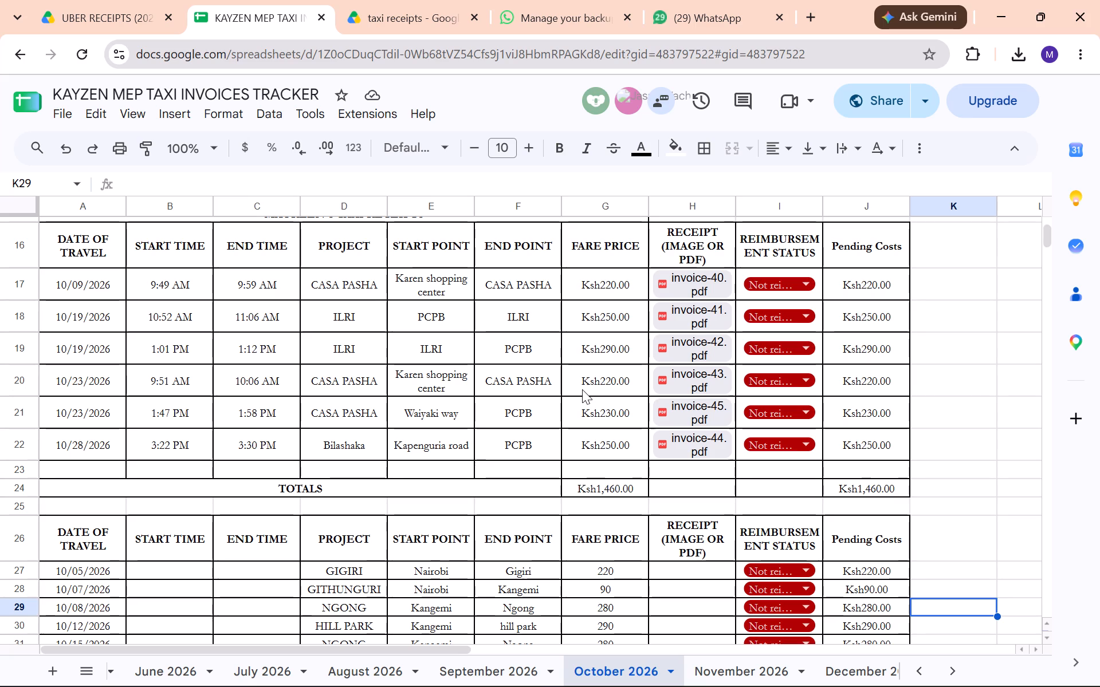
scroll(645, 374, down, 1)
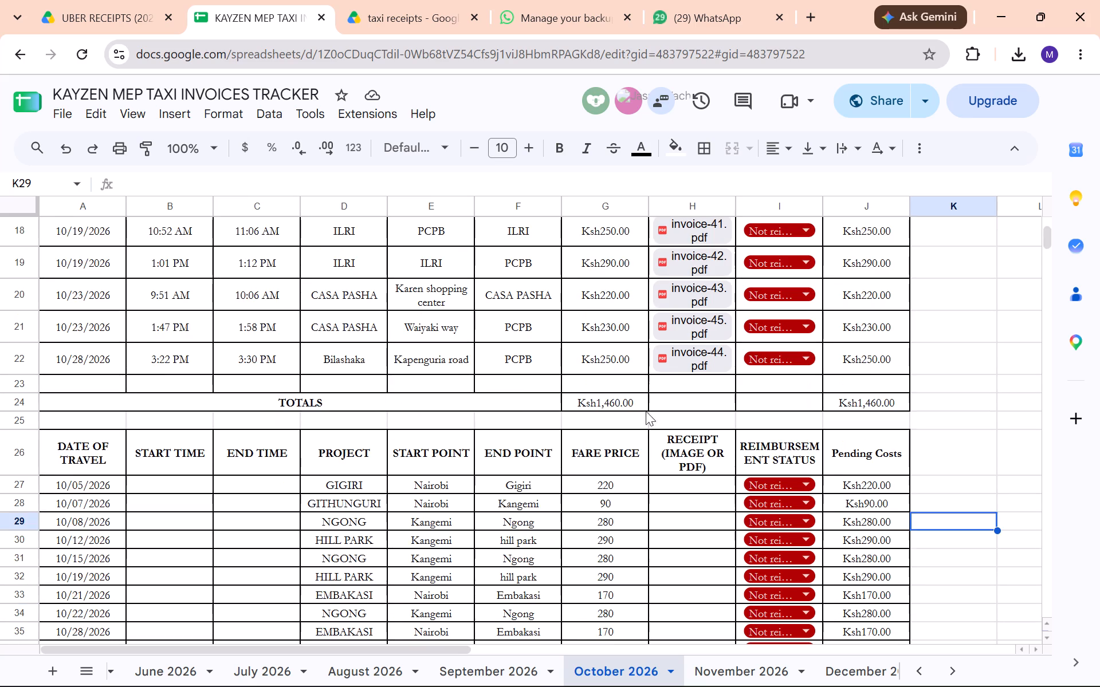
scroll(646, 412, down, 1)
scroll(494, 516, up, 5)
click(494, 666)
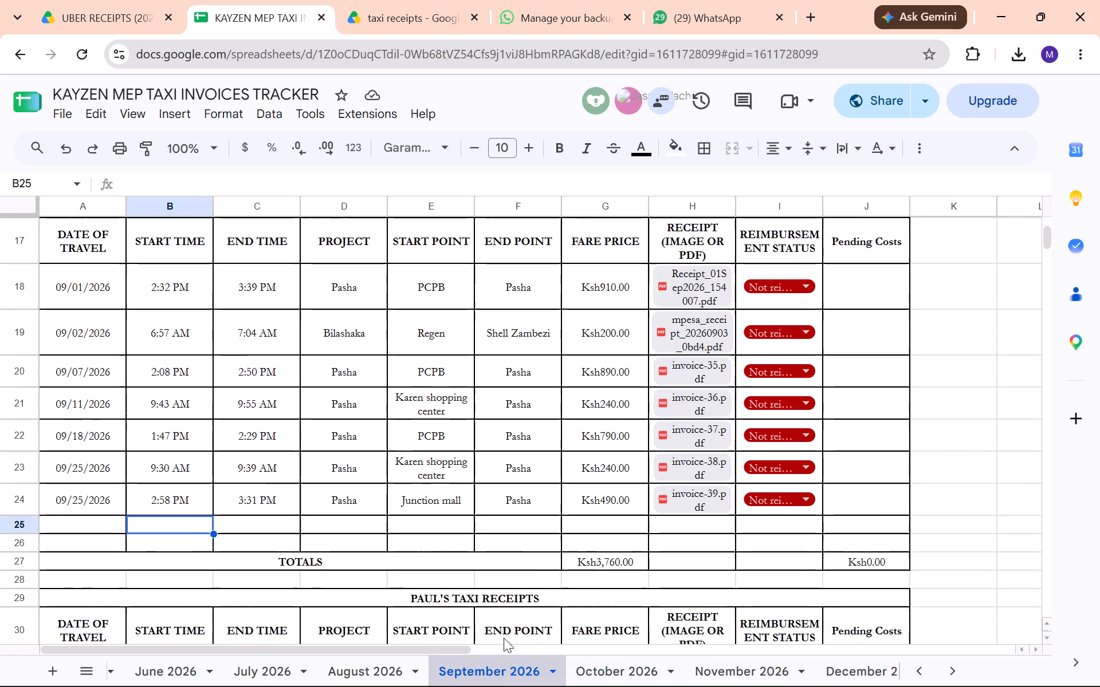
scroll(679, 361, down, 3)
click(625, 670)
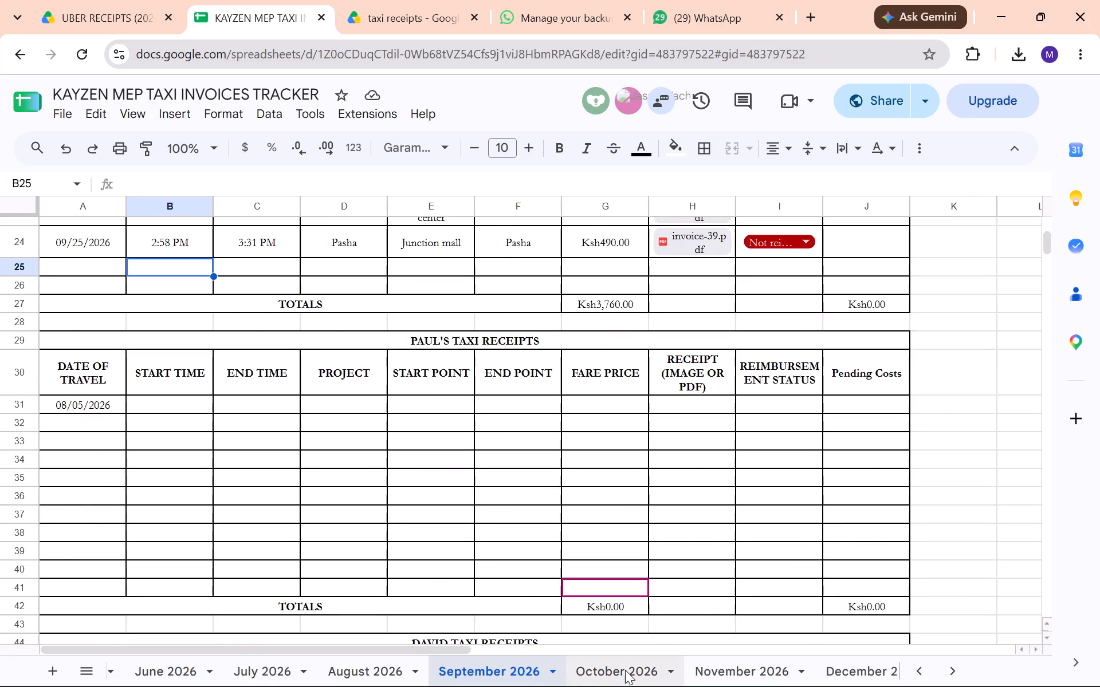
Copy the cell formatting of fare price G17 onto the receipt cells H17:H23 in Maureen's October table.
scroll(705, 397, up, 7)
scroll(700, 369, down, 3)
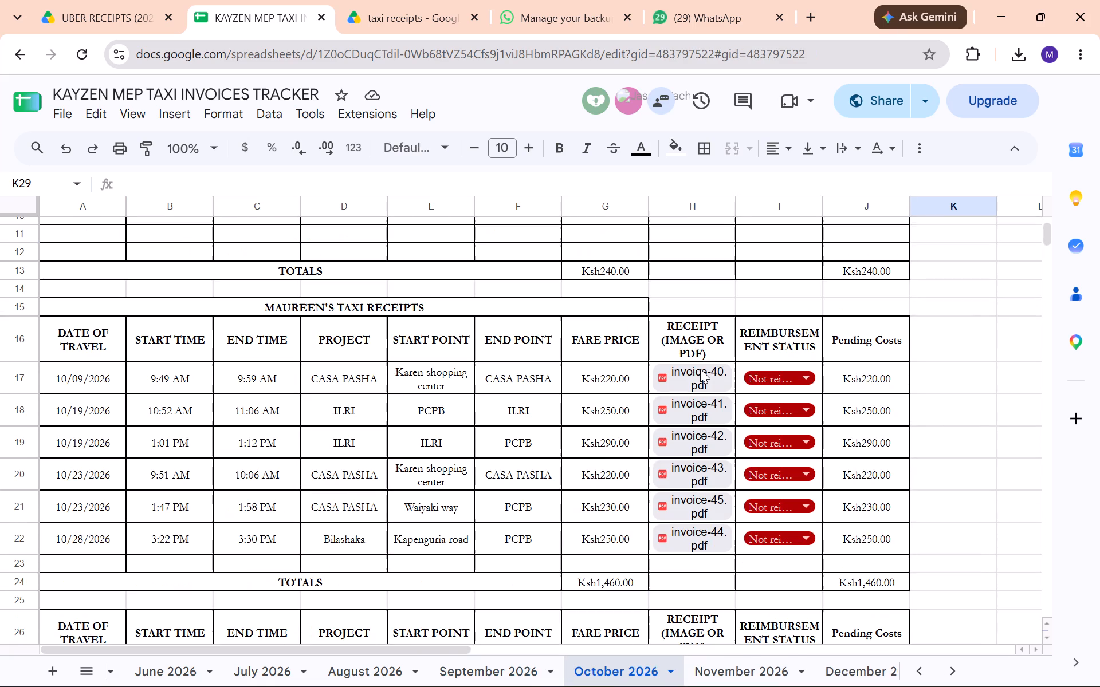
click(612, 381)
click(152, 144)
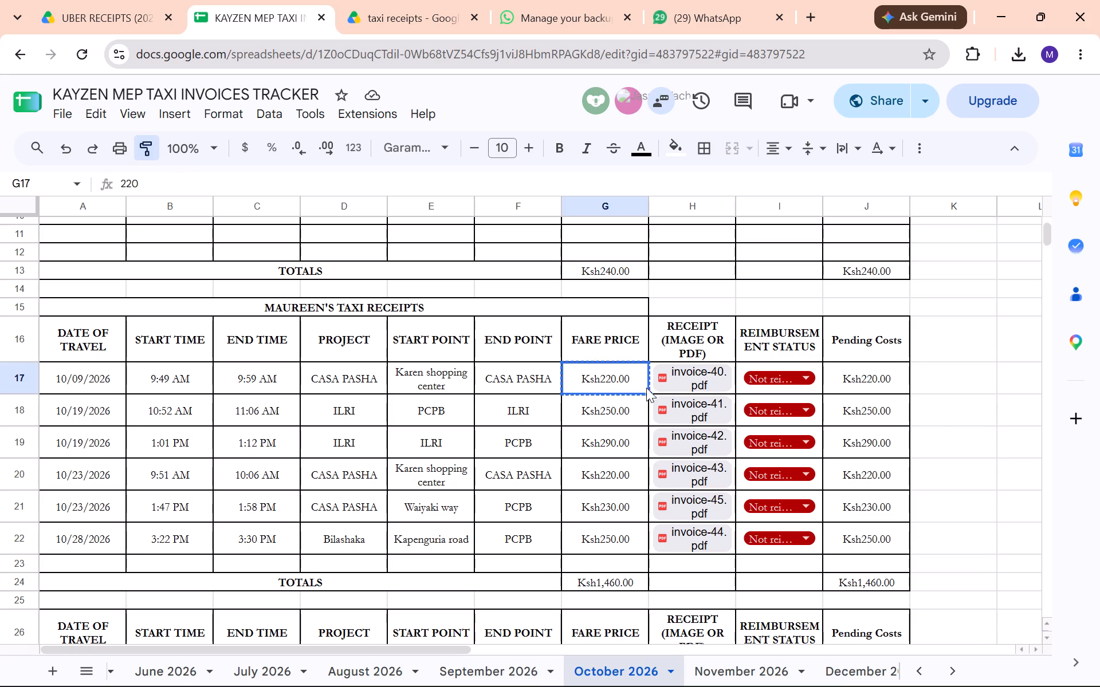
drag(696, 370, 687, 573)
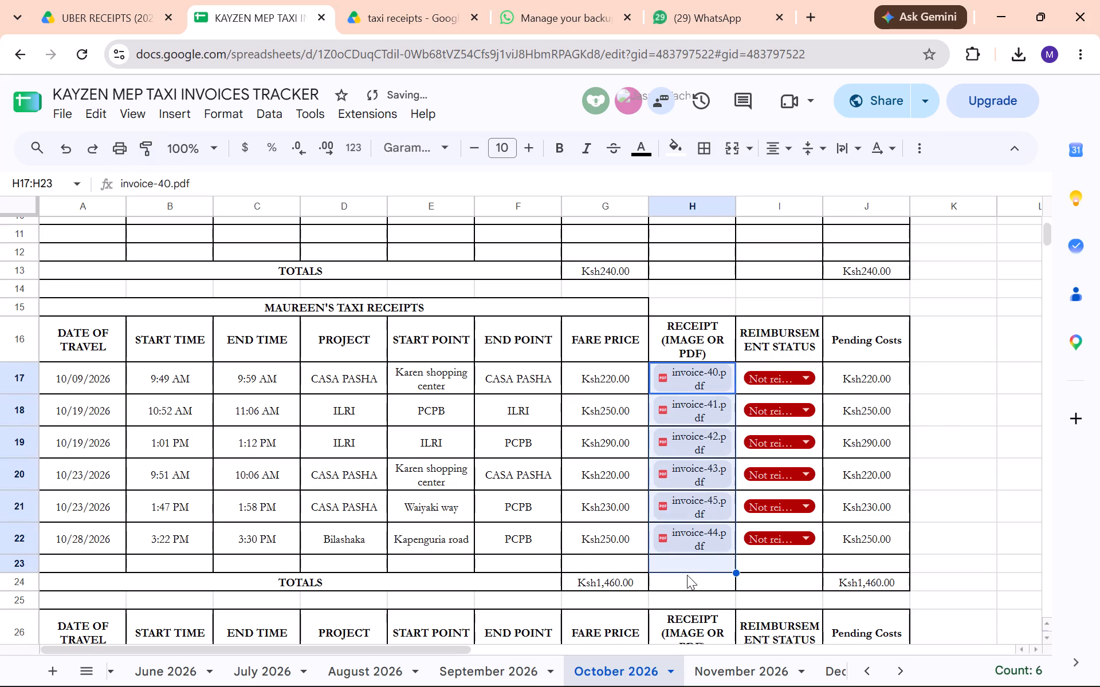
click(1004, 437)
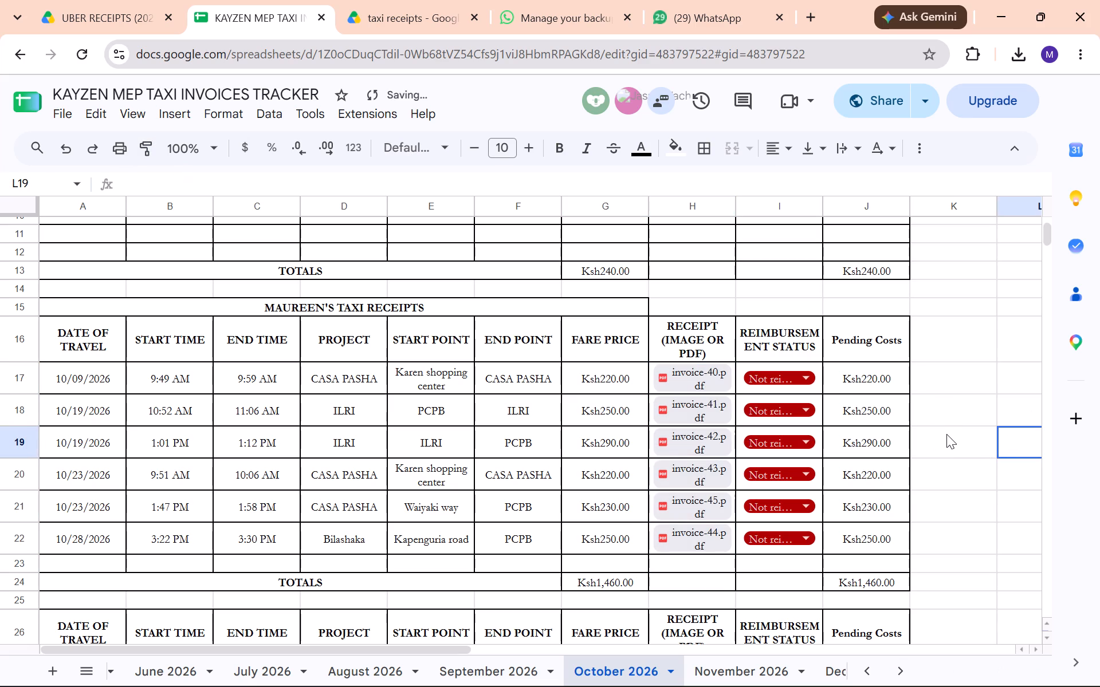